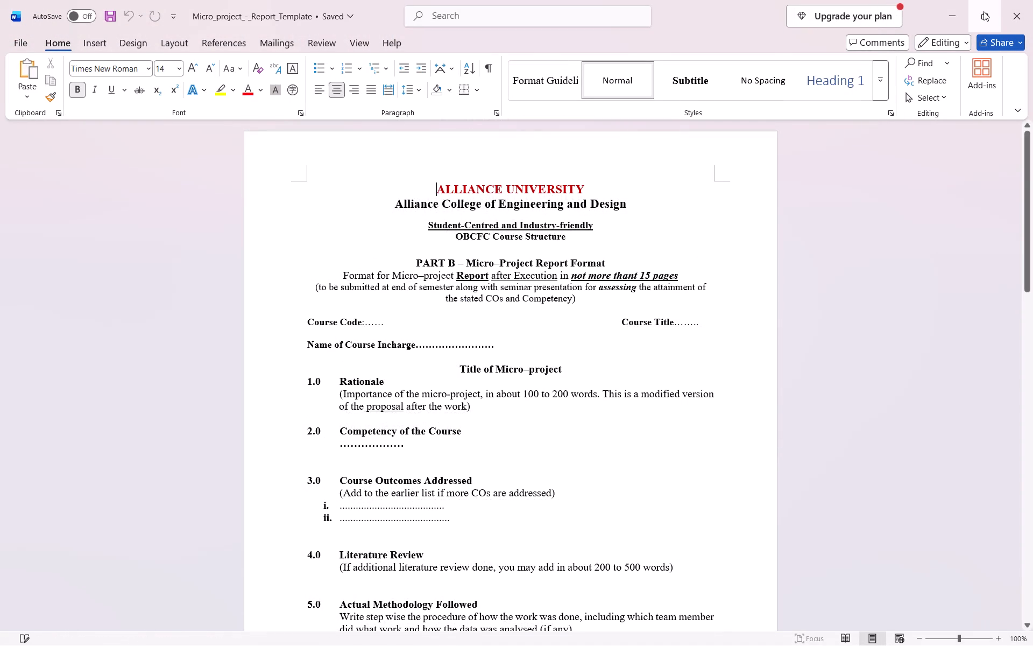
Arrange the report template document side by side with the browser window showing report.pdf.
{"action": "left_click", "coordinate": [924, 45]}
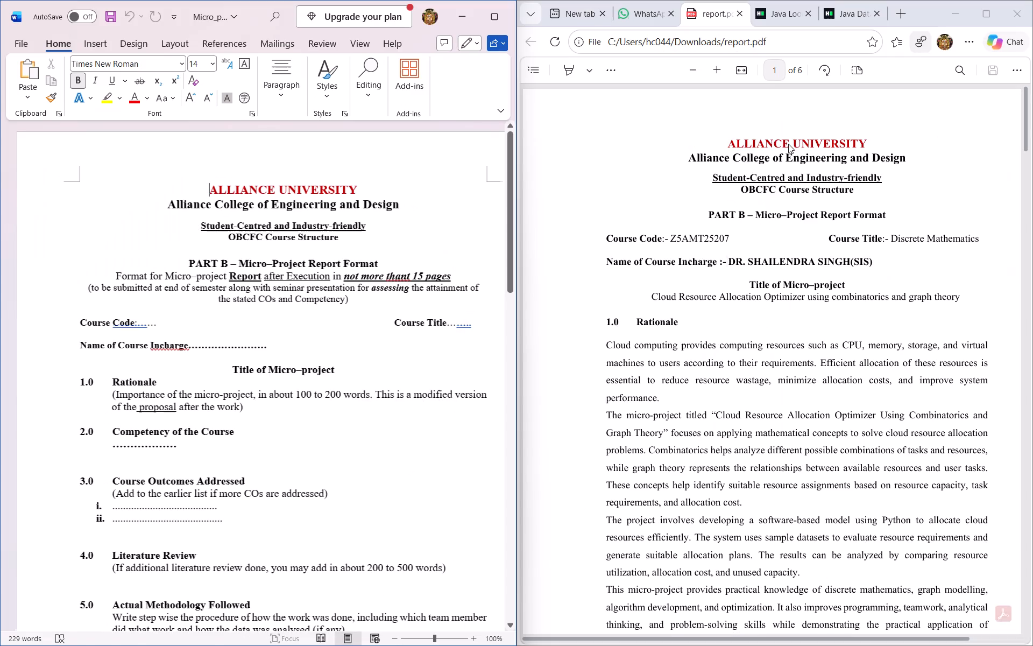
Copy the course code "- Z5AMT25207" from report.pdf and paste it over the dots after Course Code in the Word template.
{"action": "left_click_drag", "start_coordinate": [667, 242], "coordinate": [716, 242]}
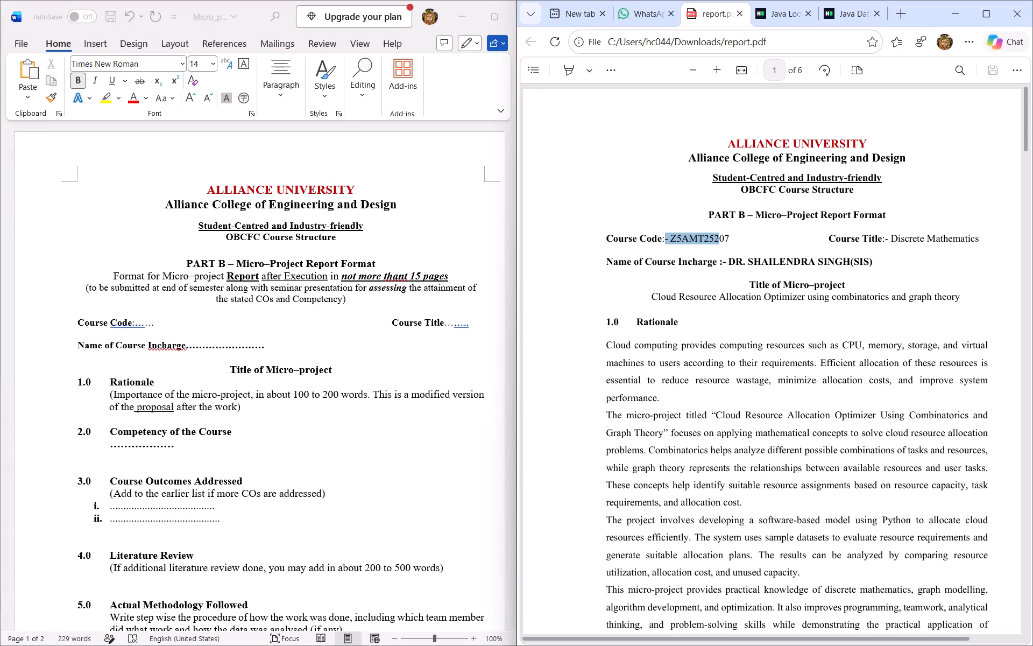
{"action": "left_click_drag", "start_coordinate": [716, 242], "coordinate": [737, 242]}
{"action": "key", "text": "ctrl+c"}
{"action": "left_click", "coordinate": [159, 324]}
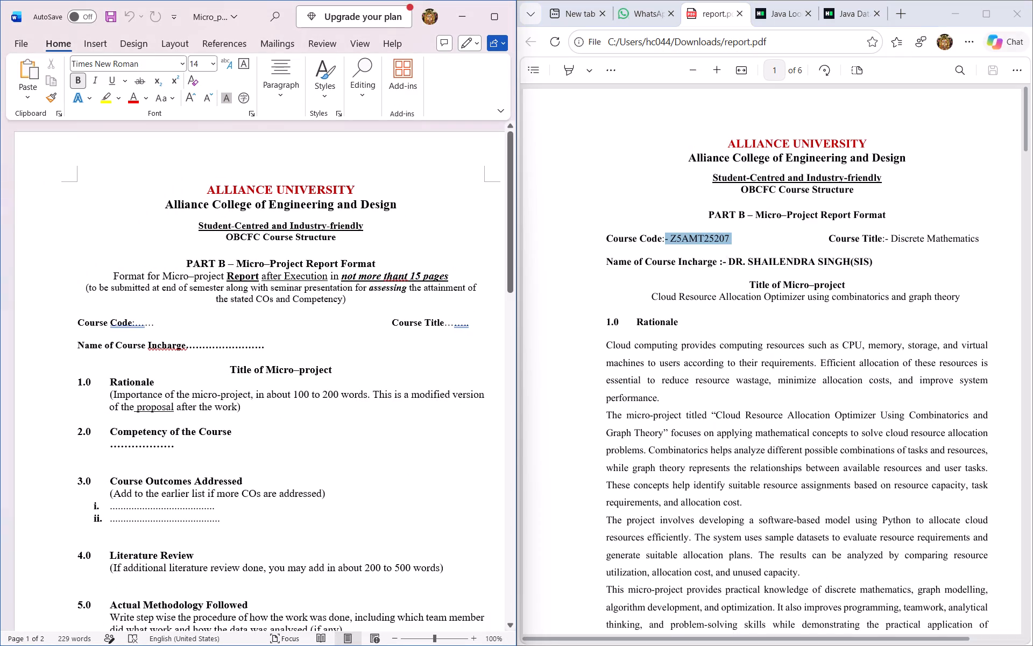
{"action": "left_click_drag", "start_coordinate": [155, 322], "coordinate": [136, 322]}
{"action": "key", "text": "BackSpace"}
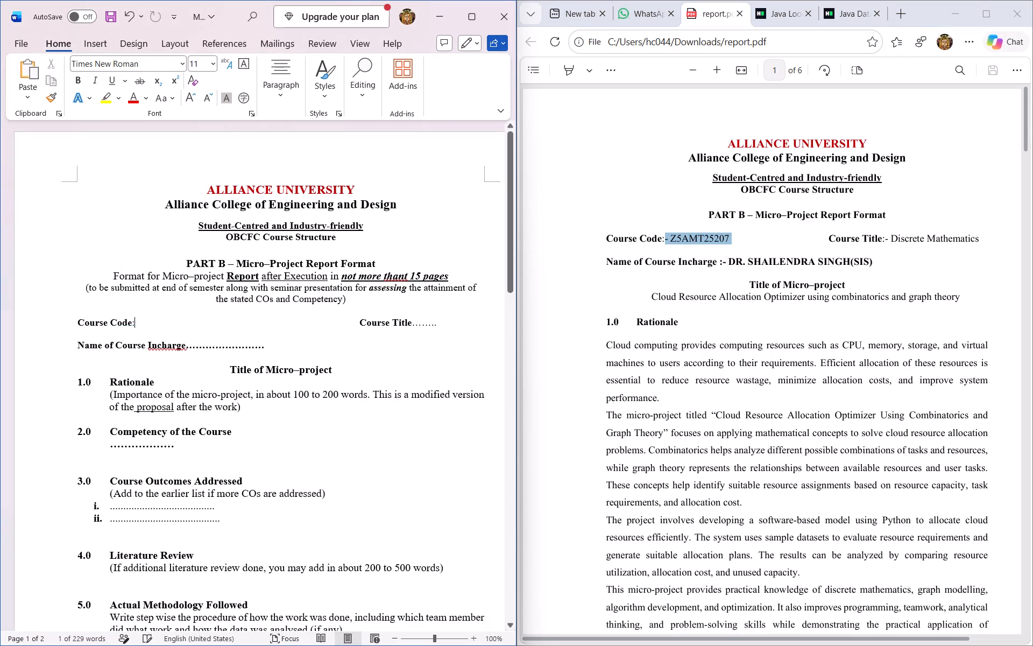
{"action": "key", "text": "ctrl+v"}
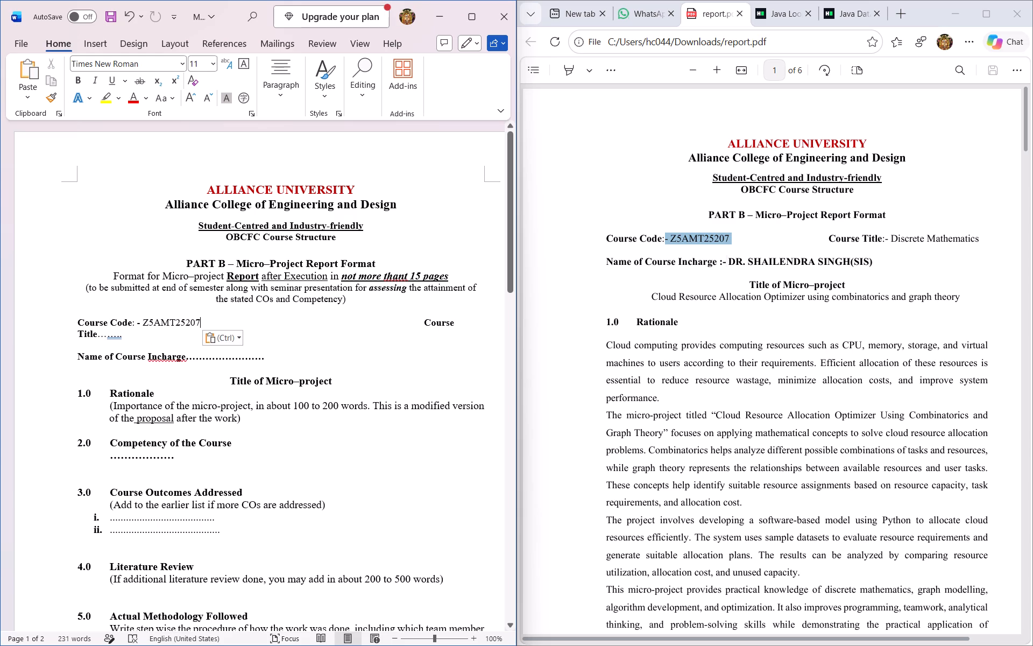
Delete surplus spaces before the Course Title label so it sits on the Course Code line with room for the title.
{"action": "left_click", "coordinate": [427, 321]}
{"action": "key", "text": "BackSpace"}
{"action": "key", "text": "BackSpace"}
{"action": "key", "text": "BackSpace"}
{"action": "key", "text": "BackSpace"}
{"action": "key", "text": "BackSpace"}
{"action": "key", "text": "BackSpace"}
{"action": "key", "text": "BackSpace"}
{"action": "key", "text": "BackSpace"}
{"action": "key", "text": "BackSpace"}
{"action": "key", "text": "BackSpace"}
{"action": "key", "text": "BackSpace"}
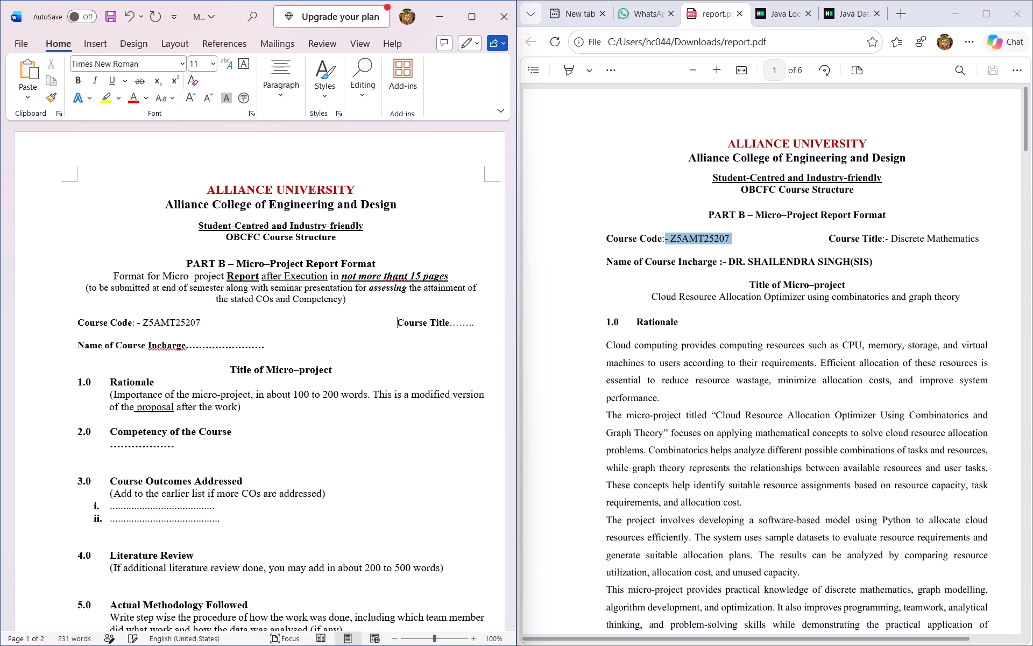
{"action": "key", "text": "BackSpace"}
{"action": "key", "text": "BackSpace"}
{"action": "key", "text": "BackSpace"}
{"action": "key", "text": "BackSpace"}
{"action": "key", "text": "BackSpace"}
{"action": "key", "text": "BackSpace"}
{"action": "key", "text": "BackSpace"}
{"action": "key", "text": "BackSpace"}
{"action": "key", "text": "BackSpace"}
{"action": "key", "text": "BackSpace"}
{"action": "key", "text": "BackSpace"}
{"action": "key", "text": "BackSpace"}
{"action": "key", "text": "BackSpace"}
{"action": "key", "text": "BackSpace"}
{"action": "key", "text": "BackSpace"}
{"action": "key", "text": "BackSpace"}
{"action": "key", "text": "BackSpace"}
{"action": "key", "text": "BackSpace"}
{"action": "key", "text": "BackSpace"}
{"action": "key", "text": "BackSpace"}
Replace the Course Title dots with "Discrete Mathematics" copied from report.pdf, and insert ":- " after the label.
{"action": "left_click_drag", "start_coordinate": [890, 240], "coordinate": [953, 235]}
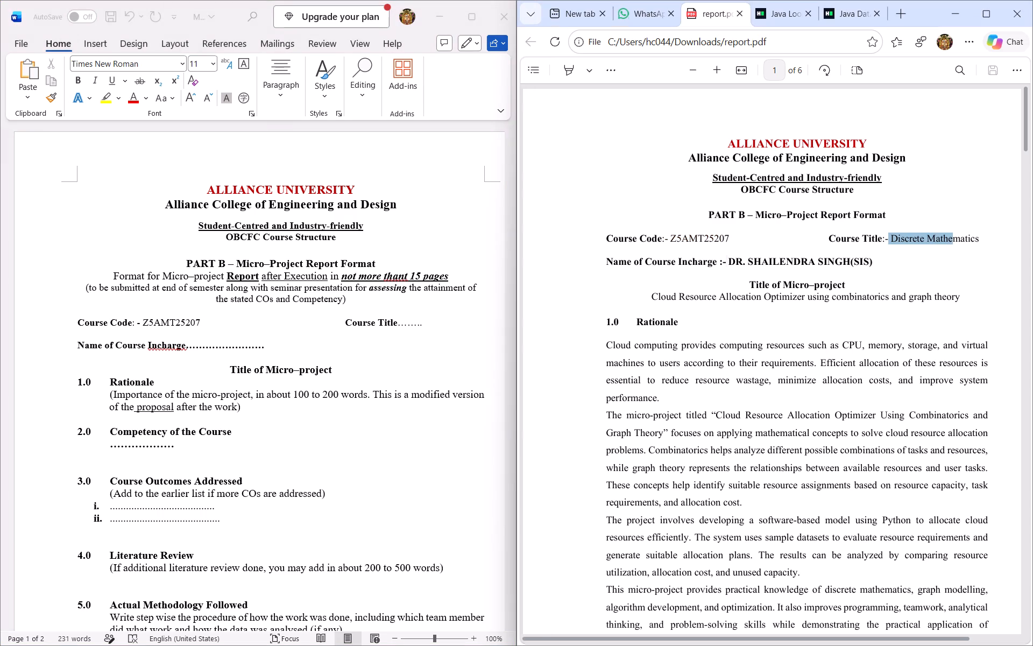
{"action": "left_click_drag", "start_coordinate": [953, 235], "coordinate": [978, 236]}
{"action": "key", "text": "ctrl+c"}
{"action": "left_click", "coordinate": [398, 323]}
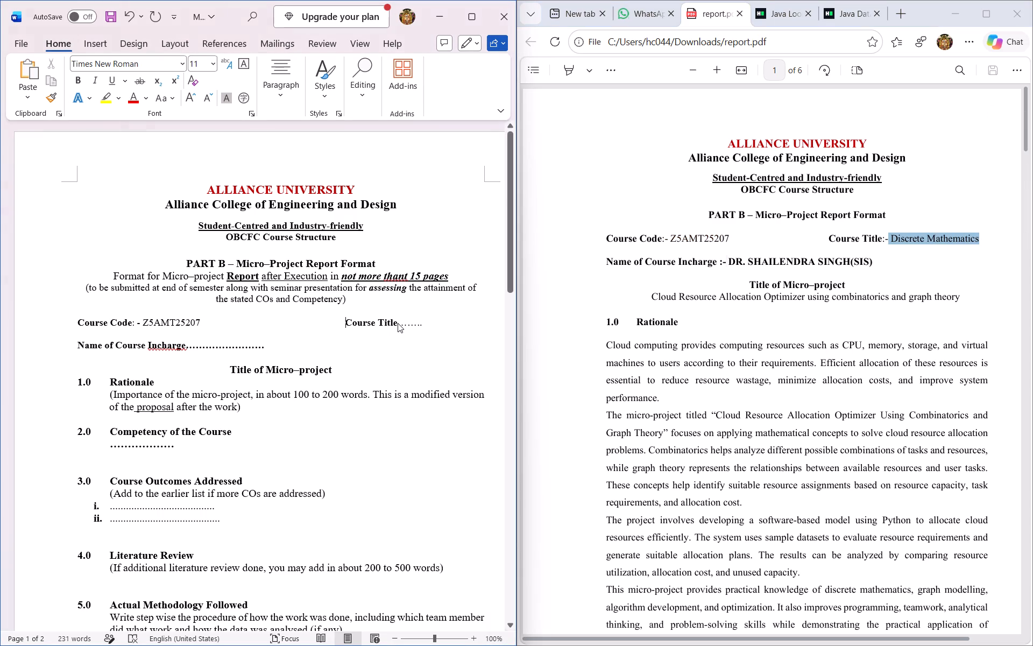
{"action": "left_click_drag", "start_coordinate": [424, 323], "coordinate": [399, 326]}
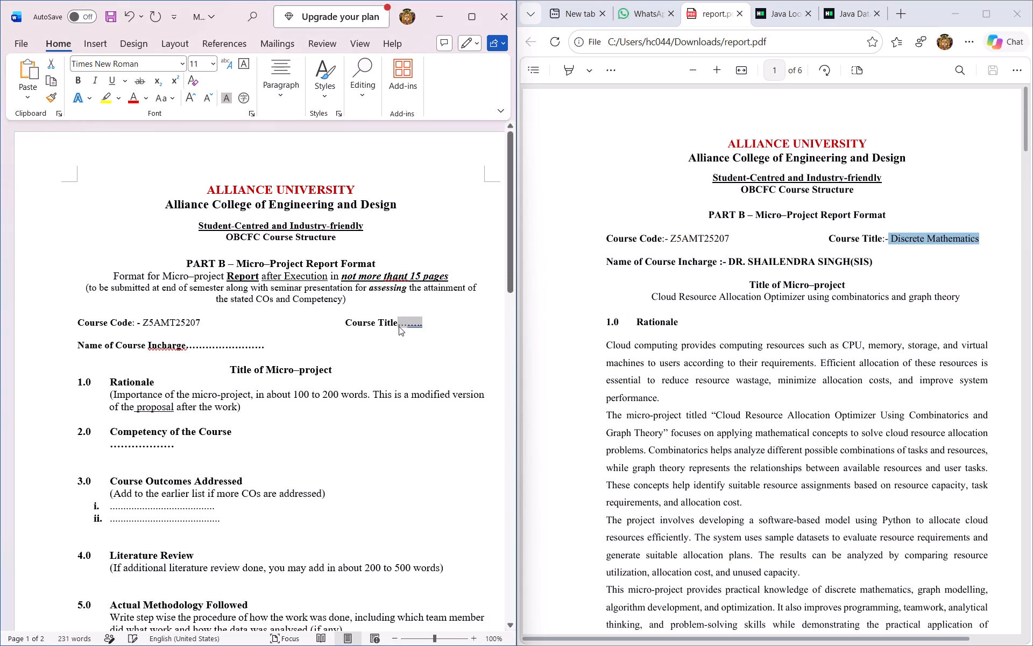
{"action": "key", "text": "ctrl+v"}
{"action": "left_click", "coordinate": [399, 322]}
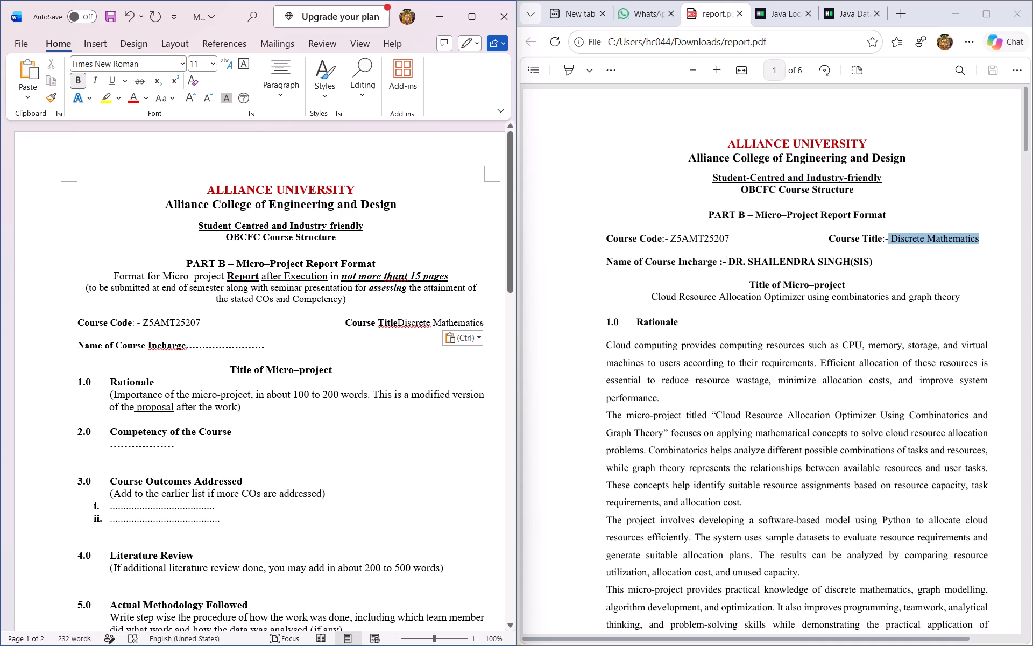
{"action": "type", "text": ":-"}
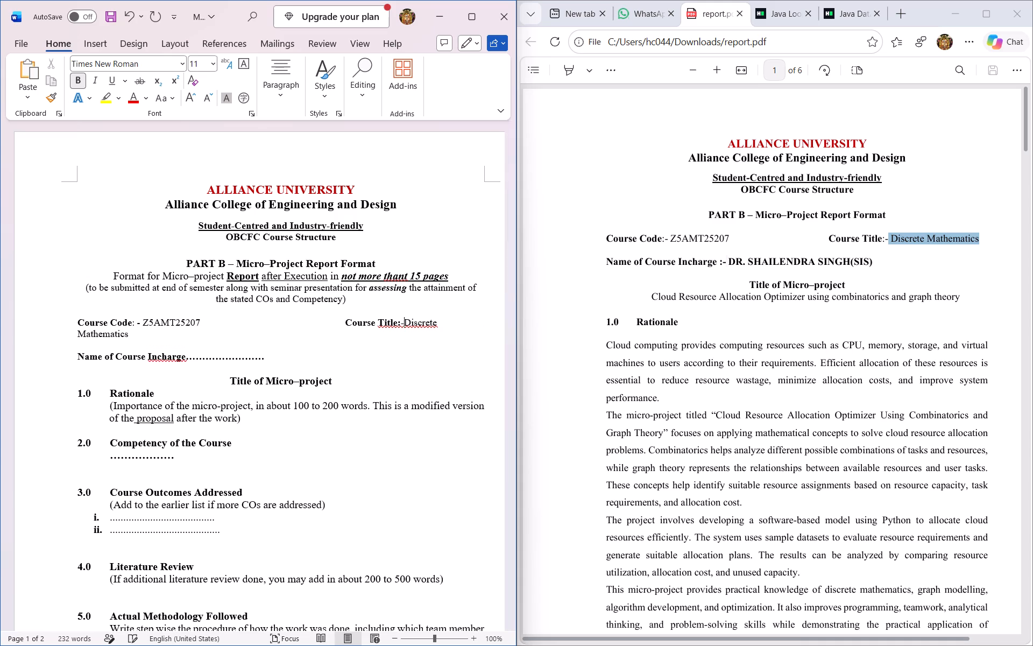
{"action": "key", "text": "space"}
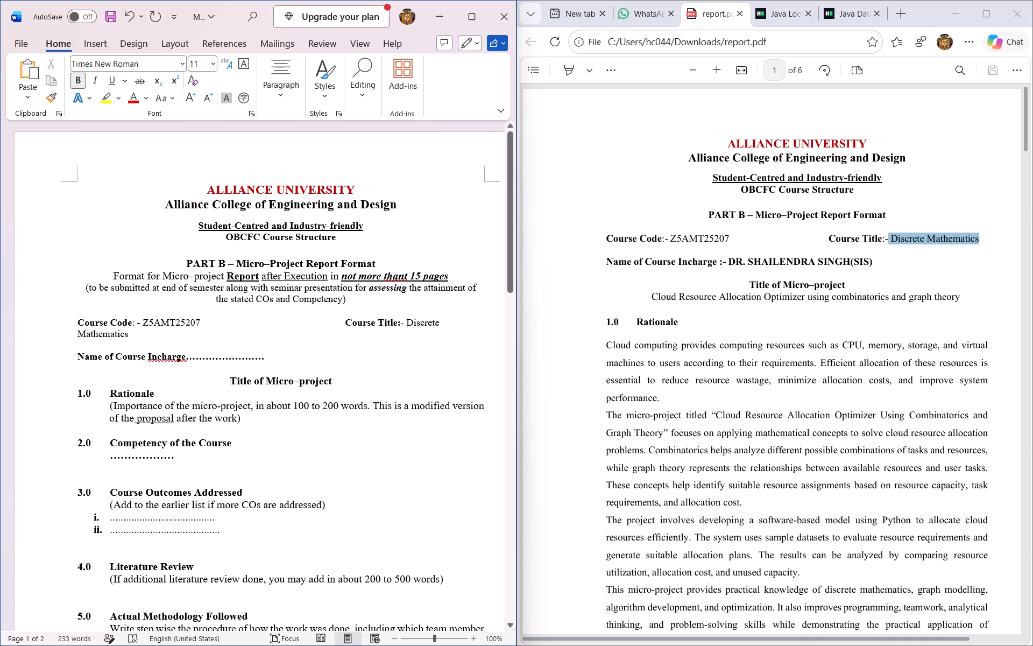
Delete a few more spaces before Course Title so the full title fits on one line.
{"action": "left_click", "coordinate": [348, 321]}
{"action": "key", "text": "BackSpace"}
{"action": "key", "text": "BackSpace"}
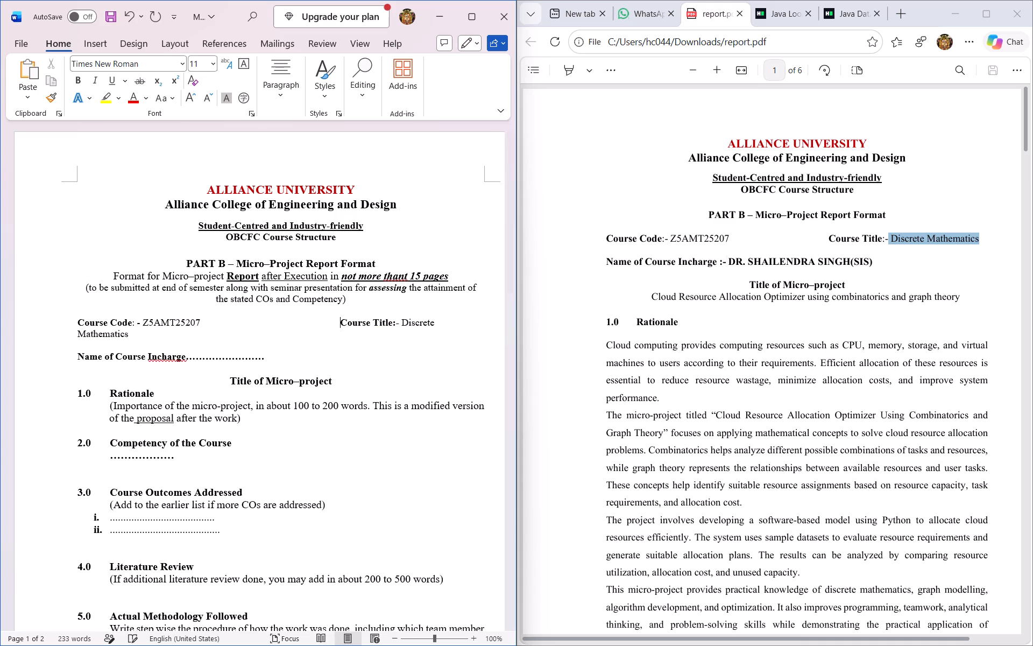
{"action": "key", "text": "BackSpace"}
{"action": "key", "text": "BackSpace"}
{"action": "key", "text": "BackSpace"}
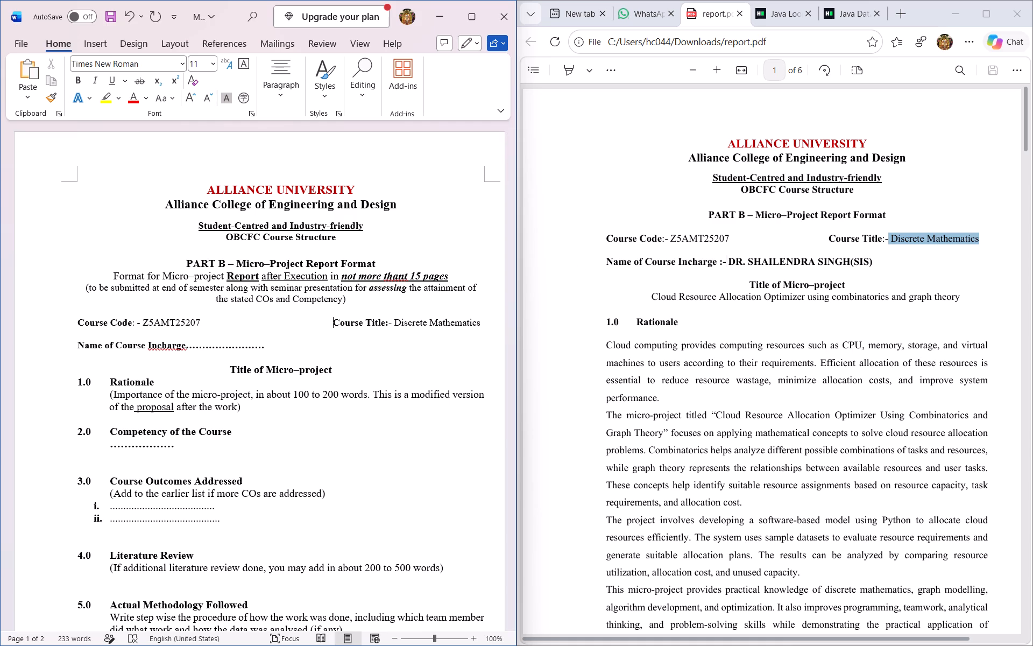
Replace the dots after Name of Course Incharge with the instructor's name from report.pdf, omitting "(SIS)", and add two spaces before it.
{"action": "left_click_drag", "start_coordinate": [726, 263], "coordinate": [868, 262]}
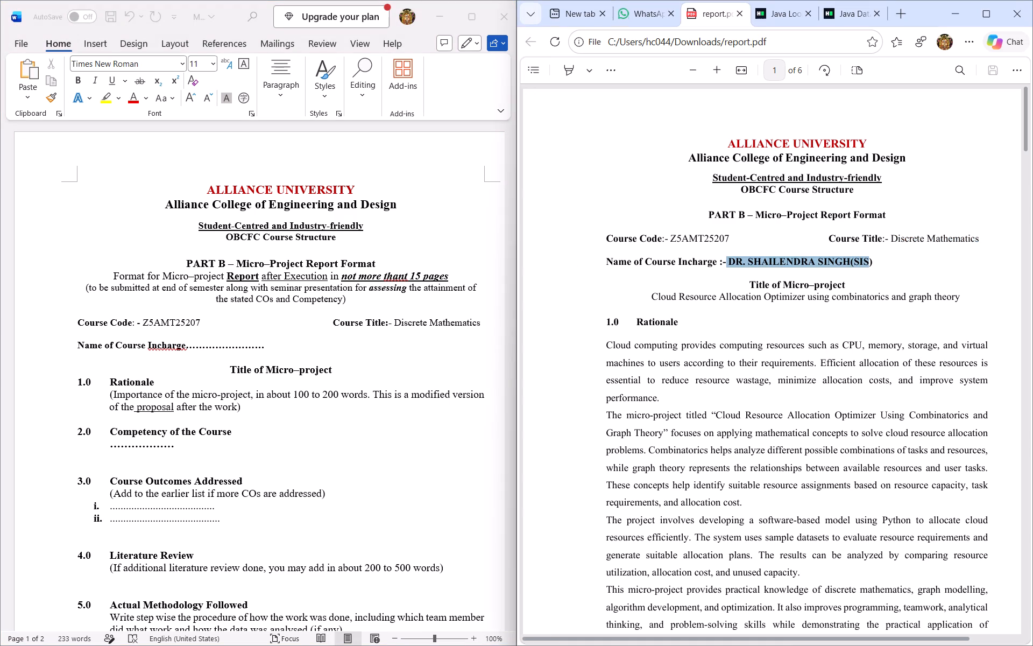
{"action": "left_click_drag", "start_coordinate": [868, 262], "coordinate": [848, 264]}
{"action": "key", "text": "ctrl+c"}
{"action": "left_click", "coordinate": [264, 345]}
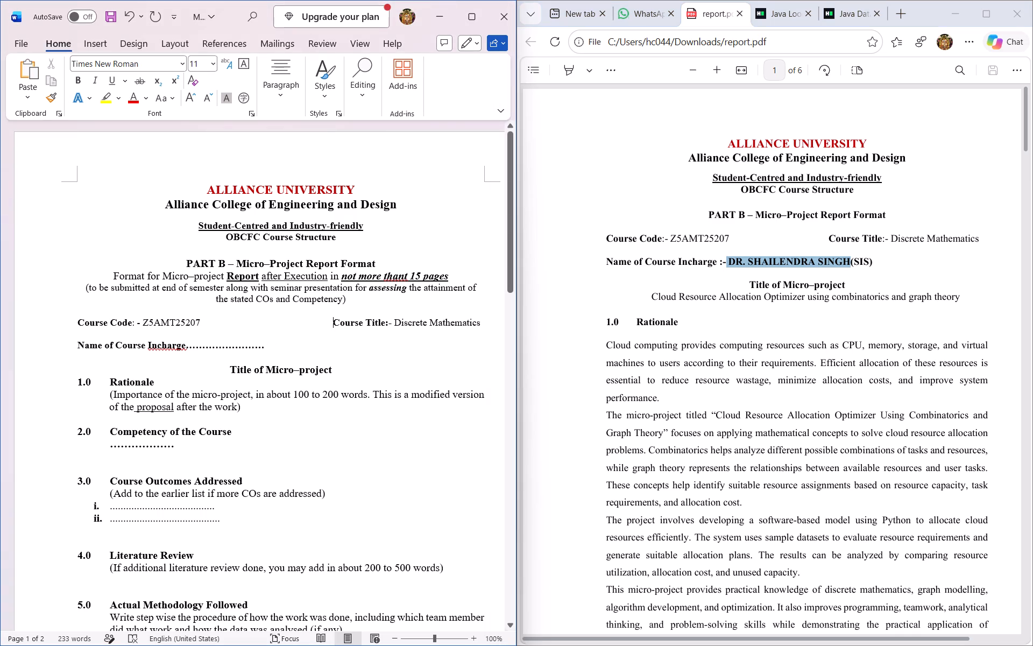
{"action": "left_click_drag", "start_coordinate": [183, 344], "coordinate": [238, 348]}
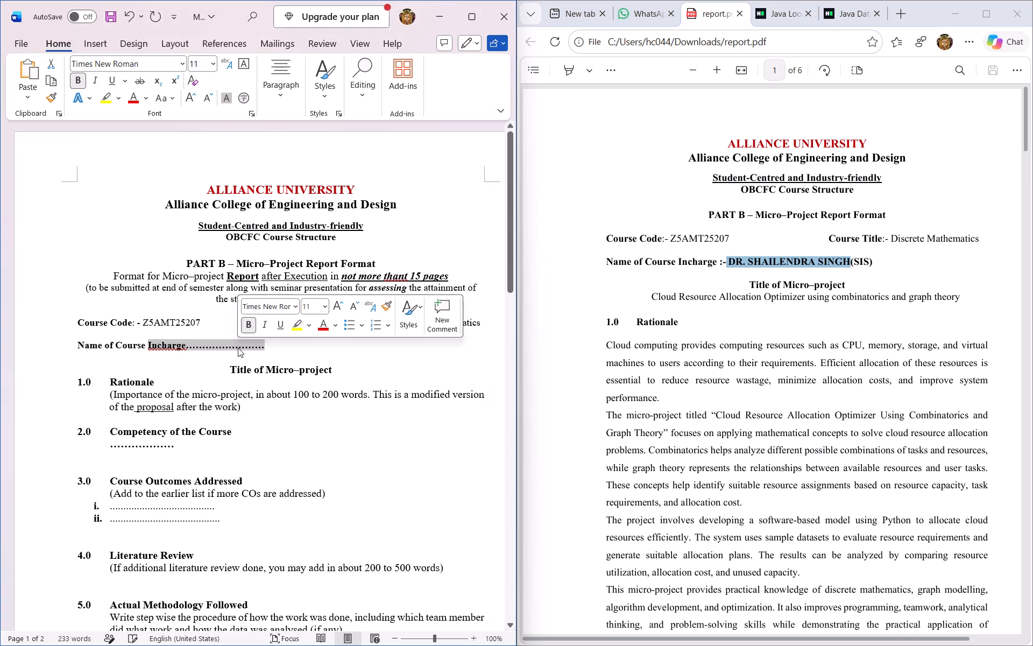
{"action": "left_click", "coordinate": [238, 348]}
{"action": "left_click_drag", "start_coordinate": [186, 346], "coordinate": [207, 347]}
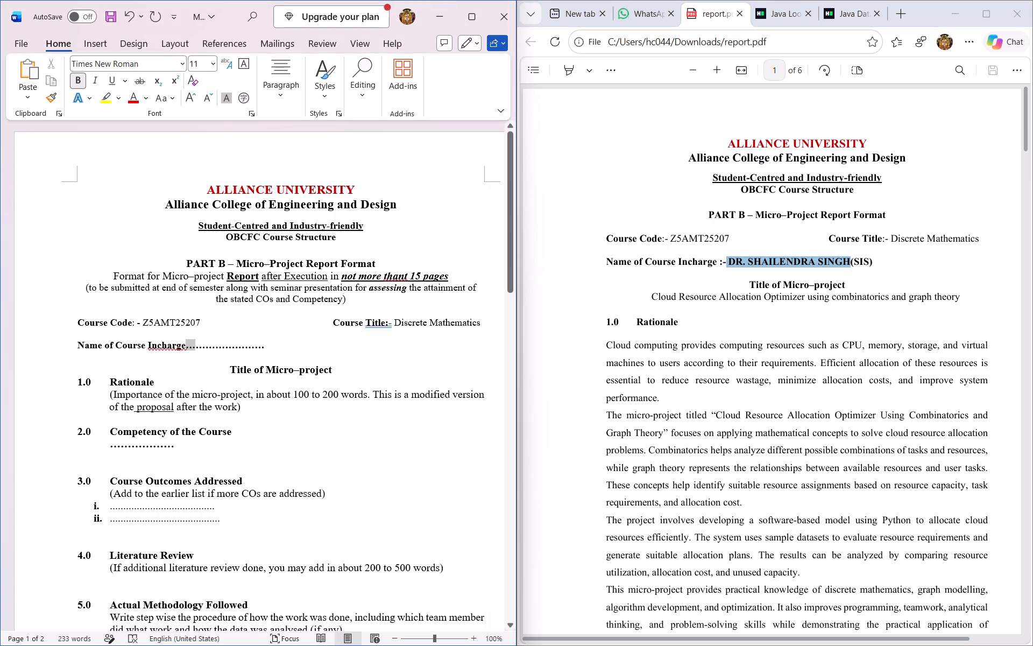
{"action": "left_click_drag", "start_coordinate": [207, 347], "coordinate": [270, 347]}
{"action": "key", "text": "ctrl+v"}
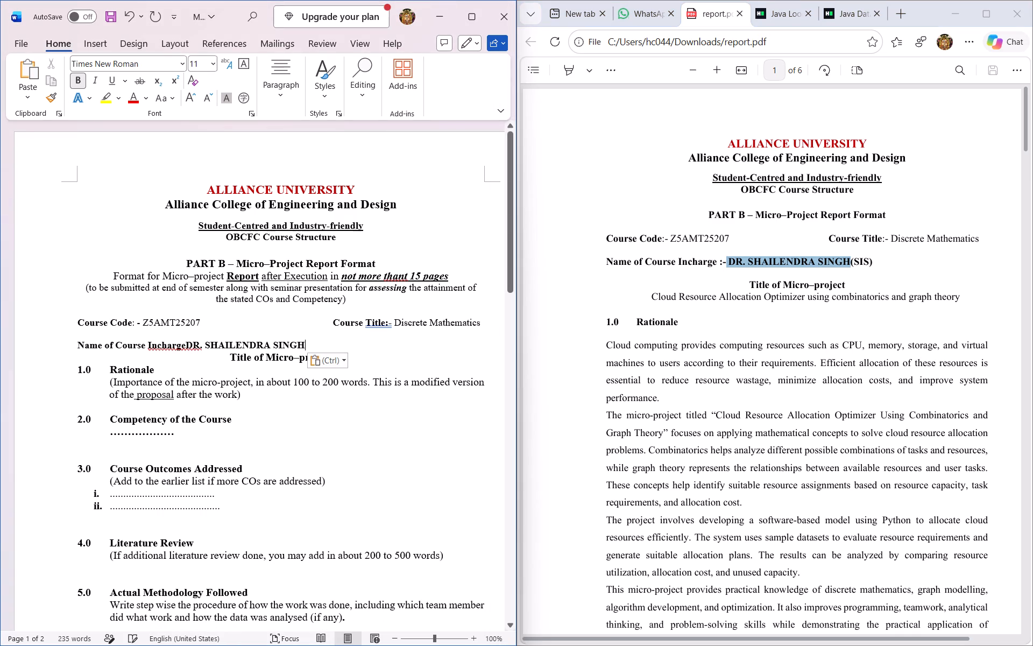
{"action": "left_click", "coordinate": [186, 342]}
{"action": "key", "text": "space"}
{"action": "key", "text": "space"}
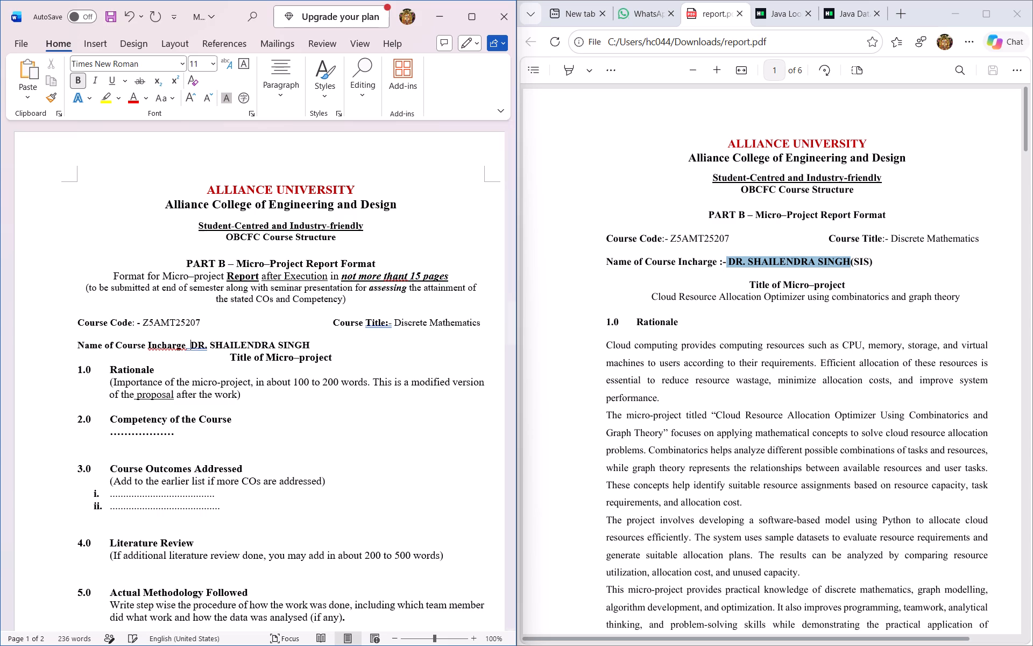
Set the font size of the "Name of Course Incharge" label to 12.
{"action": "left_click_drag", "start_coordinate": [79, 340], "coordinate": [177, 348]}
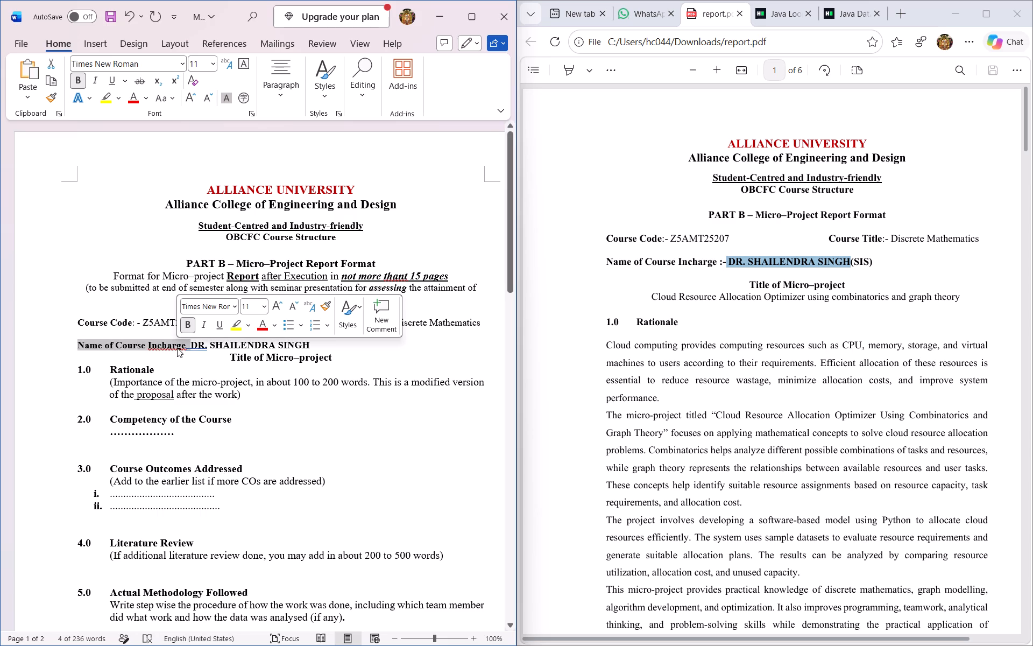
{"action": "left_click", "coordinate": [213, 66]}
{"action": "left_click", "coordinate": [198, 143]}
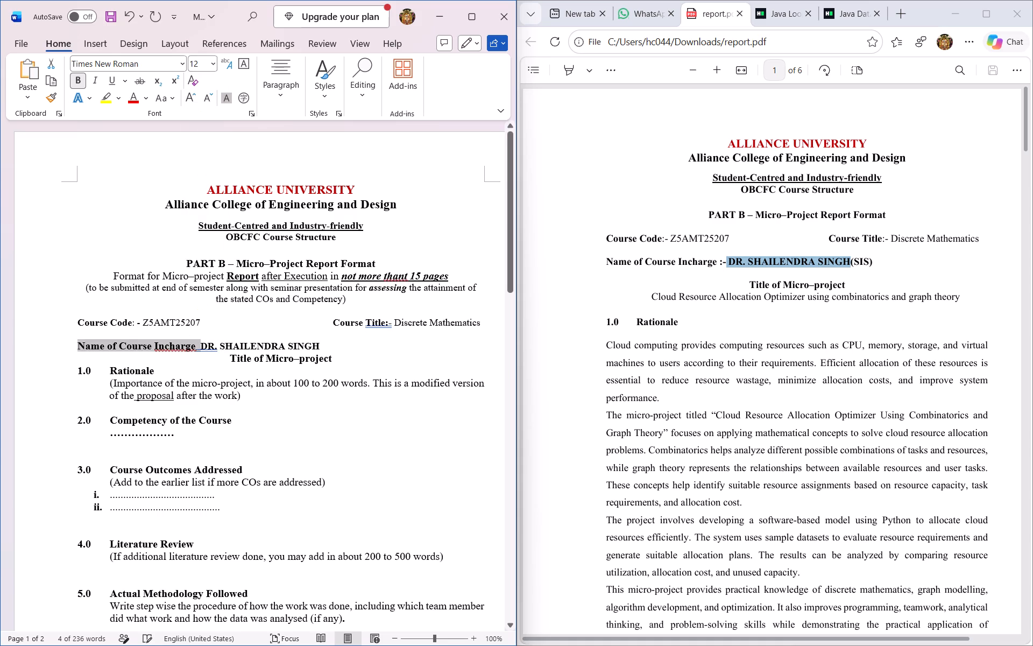
Insert ":-" between the Name of Course Incharge label and the instructor's name.
{"action": "left_click", "coordinate": [199, 348]}
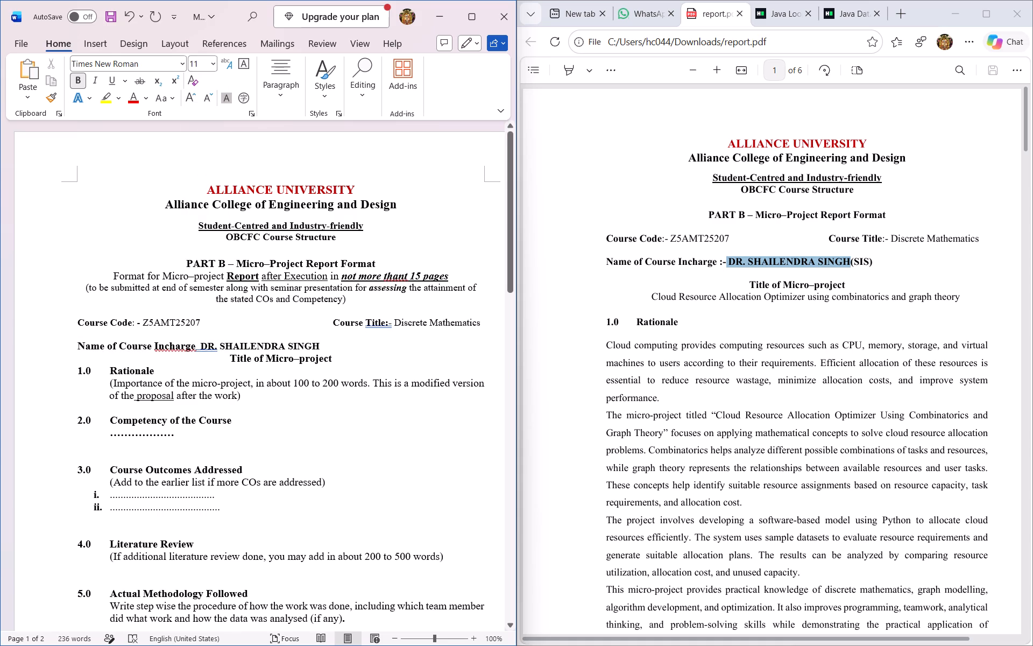
{"action": "type", "text": ":-"}
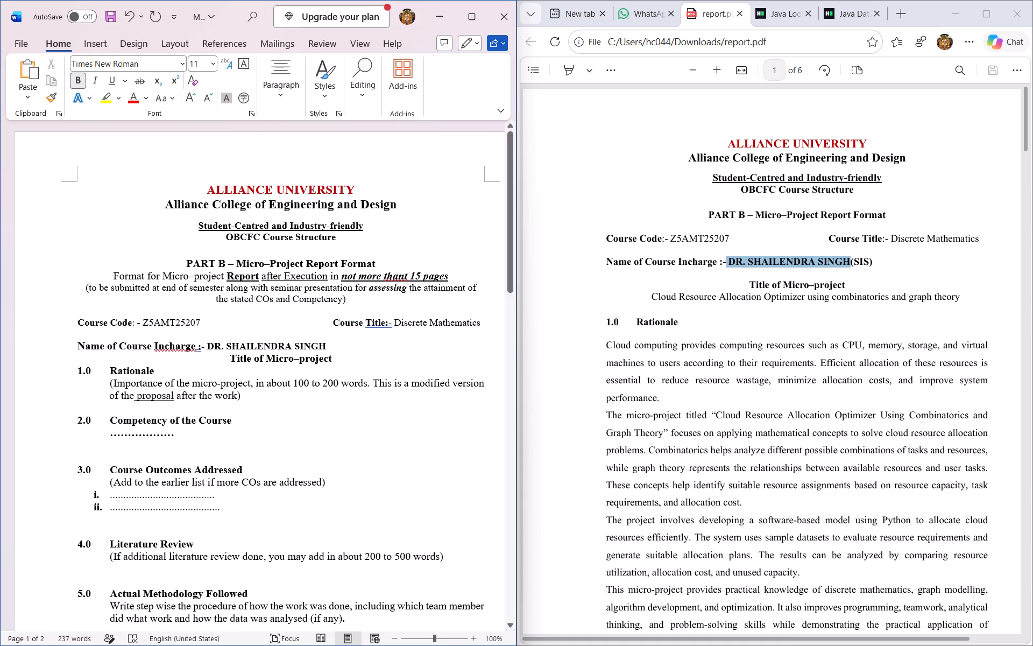
Set the font size of the entire Name of Course Incharge line to 12.
{"action": "left_click", "coordinate": [234, 347]}
{"action": "left_click_drag", "start_coordinate": [76, 342], "coordinate": [312, 339]}
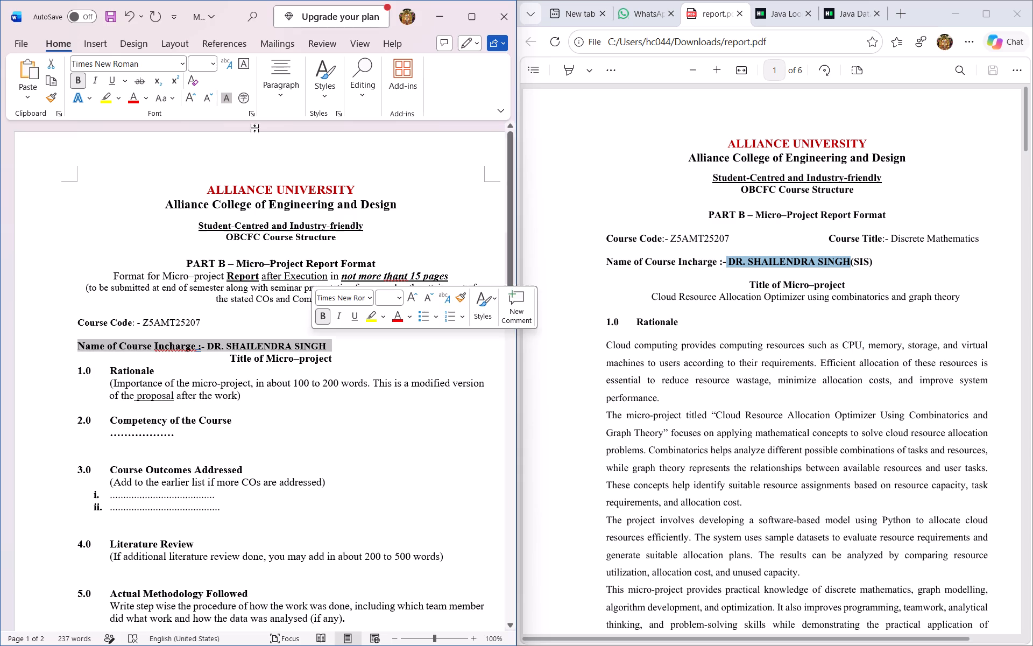
{"action": "left_click", "coordinate": [212, 61]}
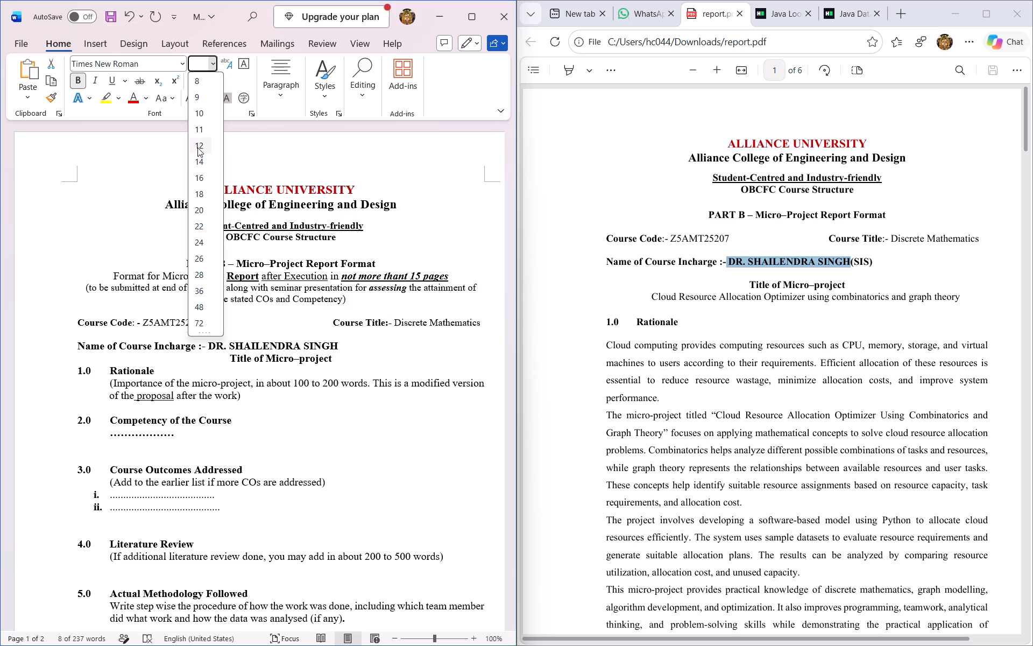
{"action": "left_click", "coordinate": [197, 146]}
{"action": "left_click", "coordinate": [357, 352]}
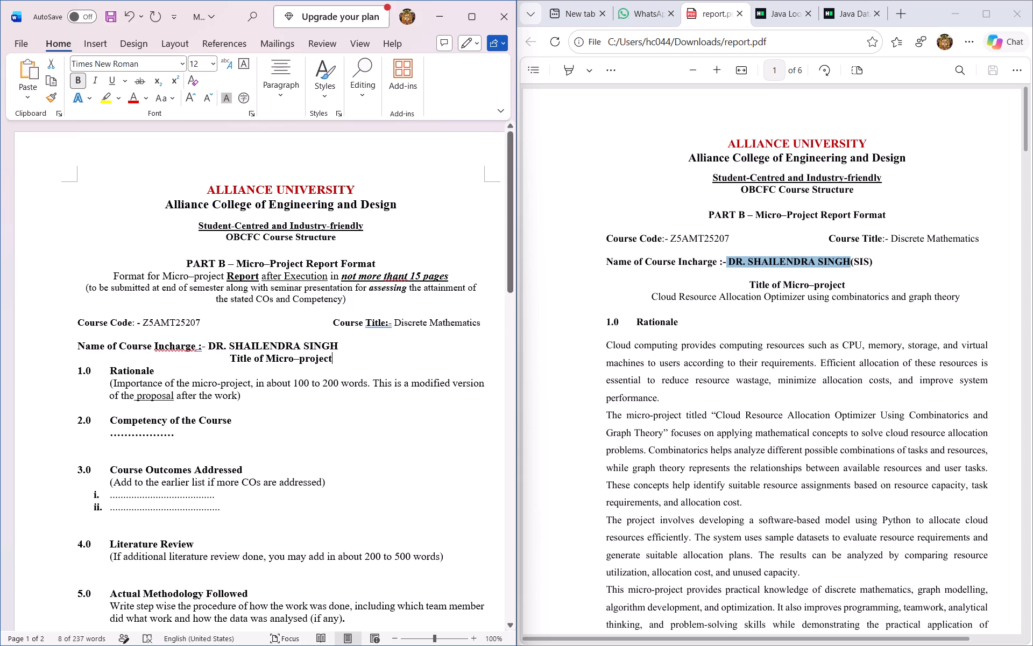
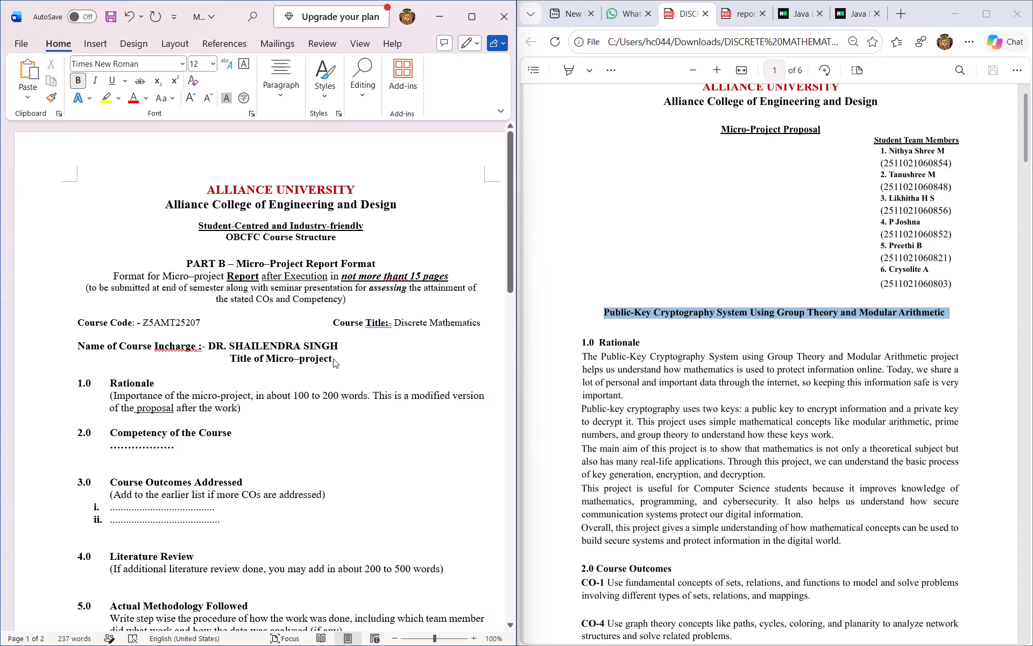
Paste "Public-Key Cryptography System Using Group Theory and Modular Arithmetic" under Title of Micro-project, with blank lines above the heading and below the title.
{"action": "key", "text": "ctrl+v"}
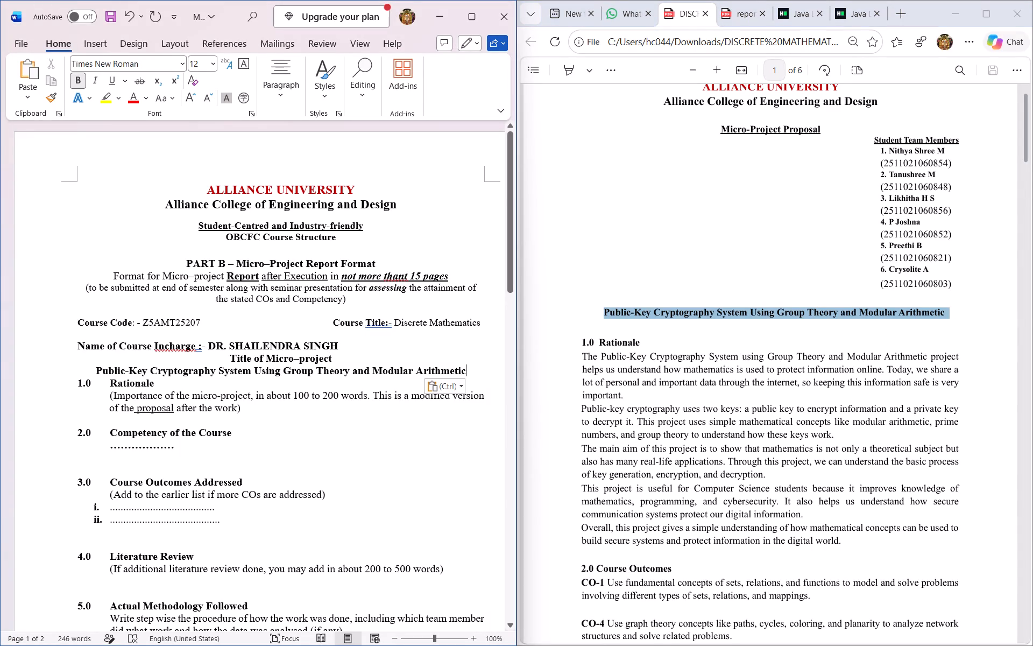
{"action": "left_click", "coordinate": [349, 346]}
{"action": "key", "text": "Return"}
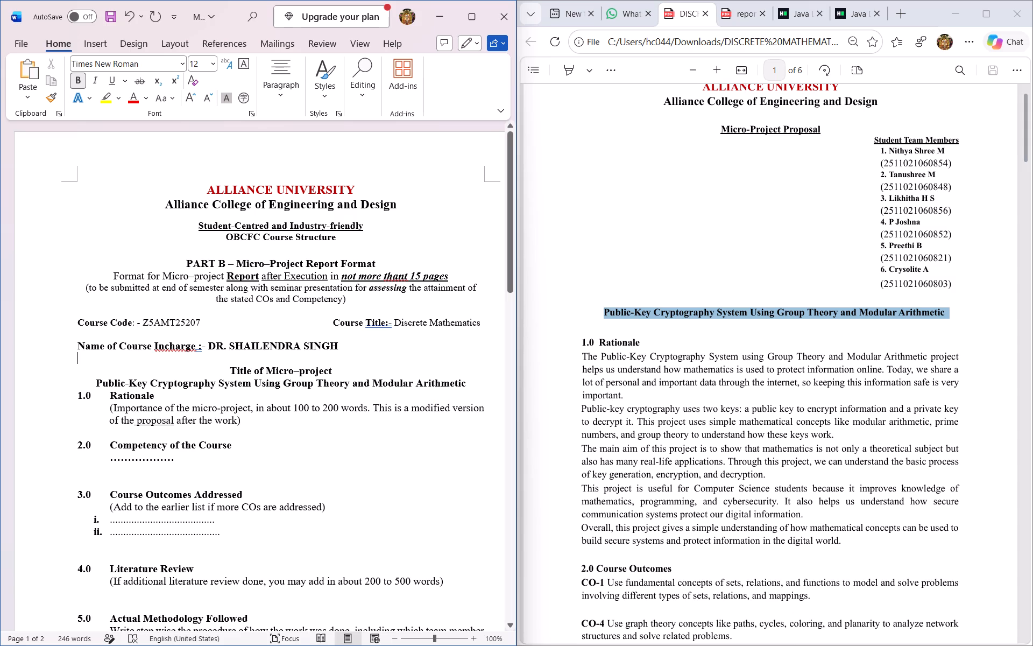
{"action": "left_click", "coordinate": [467, 379]}
{"action": "key", "text": "Return"}
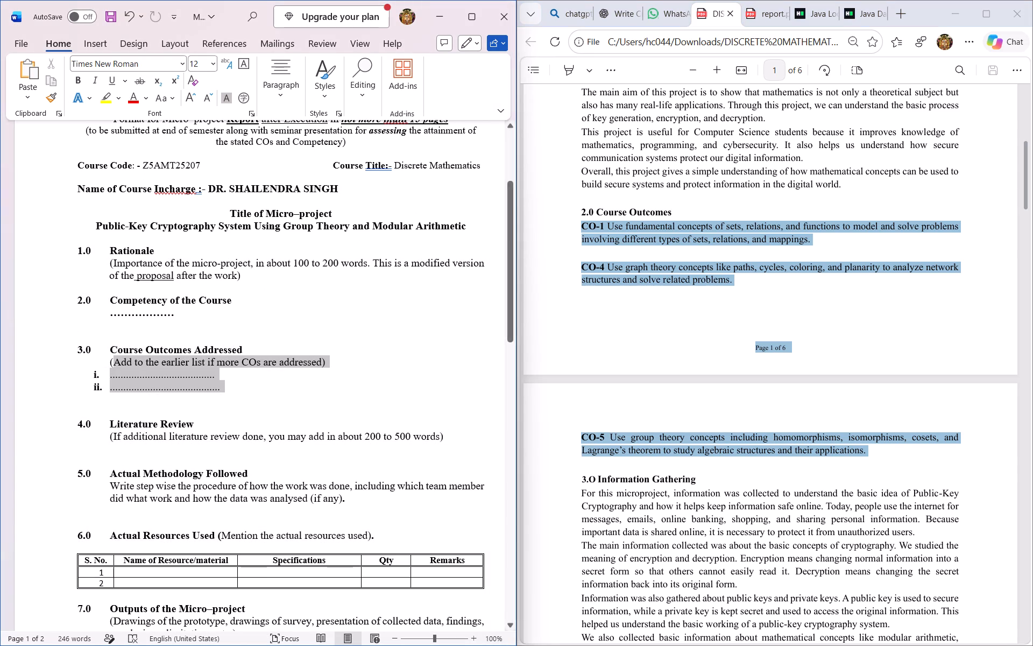
{"action": "left_click_drag", "start_coordinate": [112, 367], "coordinate": [110, 363]}
{"action": "key", "text": "ctrl+v"}
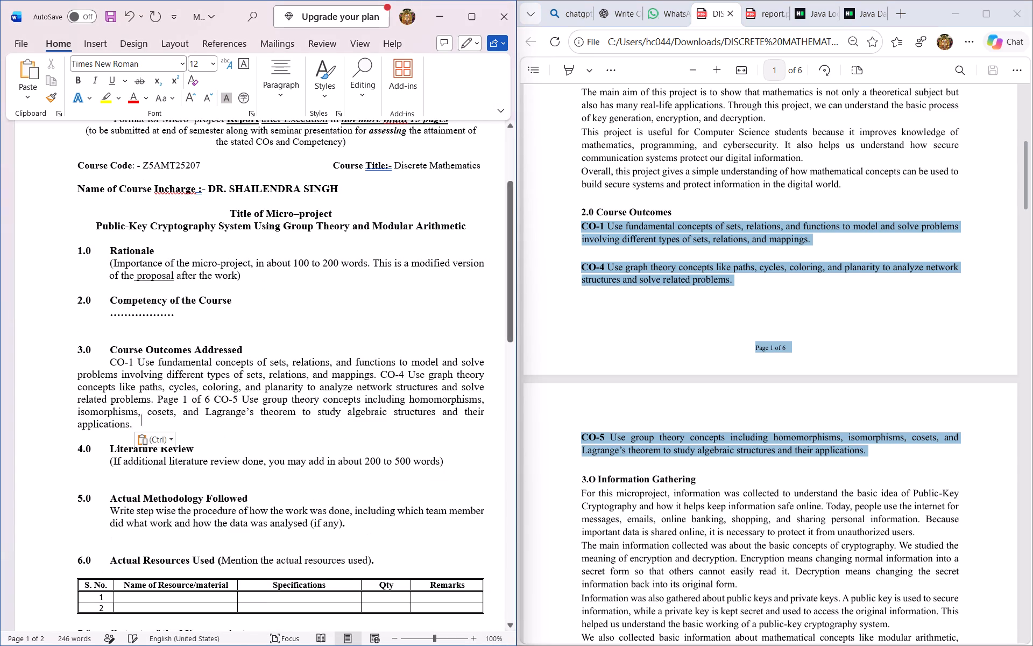
Put CO-1, CO-4 and CO-5 in separate paragraphs, deleting the stray "Page 1 of 6" text and the indent before CO-1.
{"action": "left_click", "coordinate": [379, 374]}
{"action": "key", "text": "Return"}
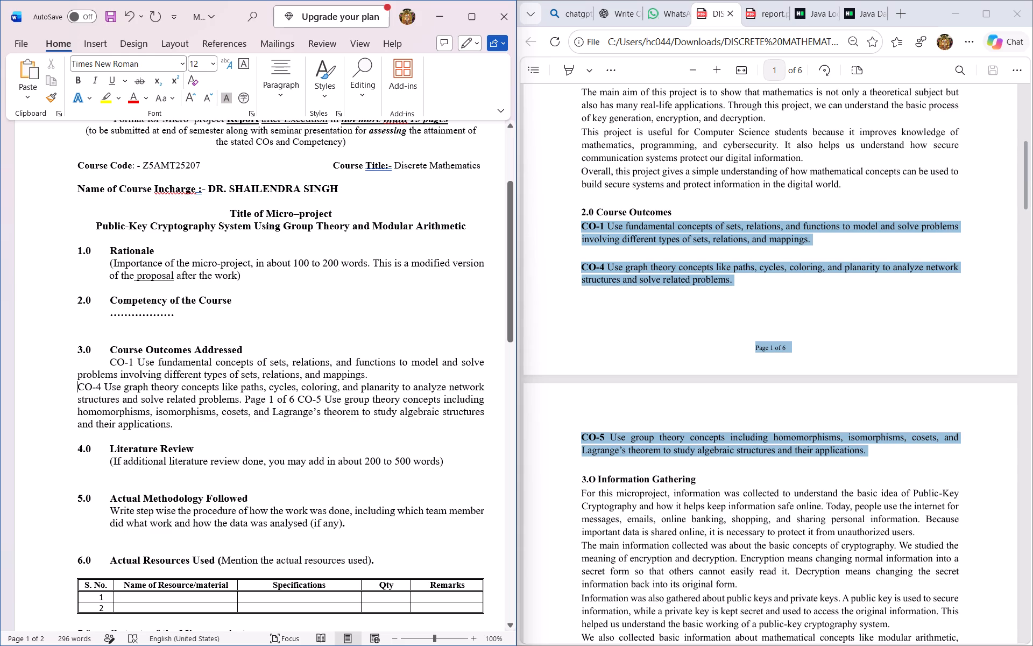
{"action": "left_click", "coordinate": [292, 397]}
{"action": "left_click_drag", "start_coordinate": [295, 401], "coordinate": [258, 400]}
{"action": "key", "text": "Return"}
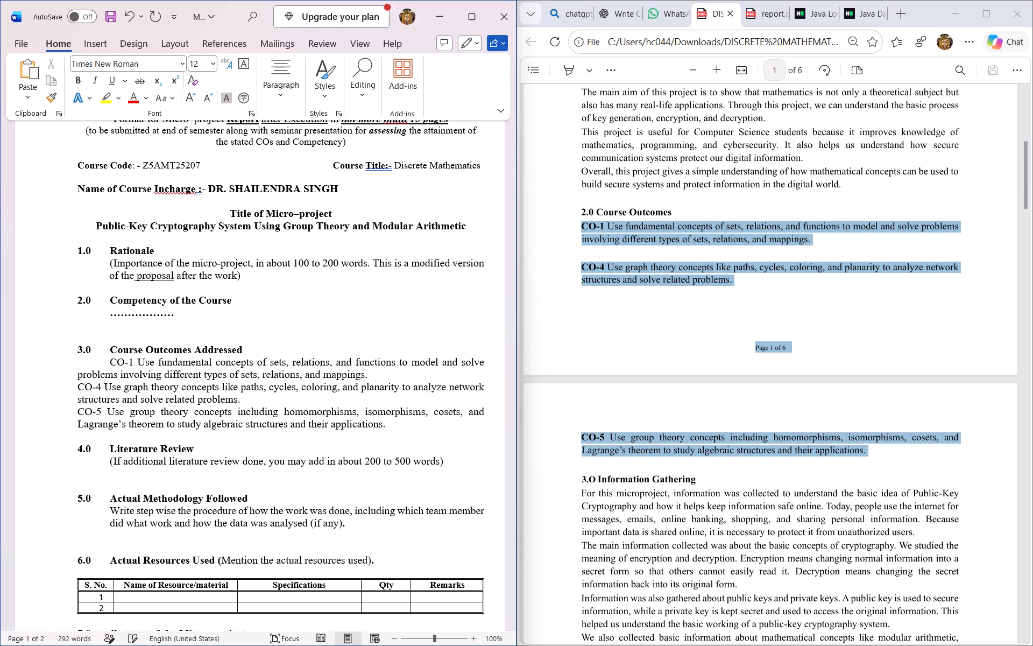
{"action": "left_click", "coordinate": [107, 362]}
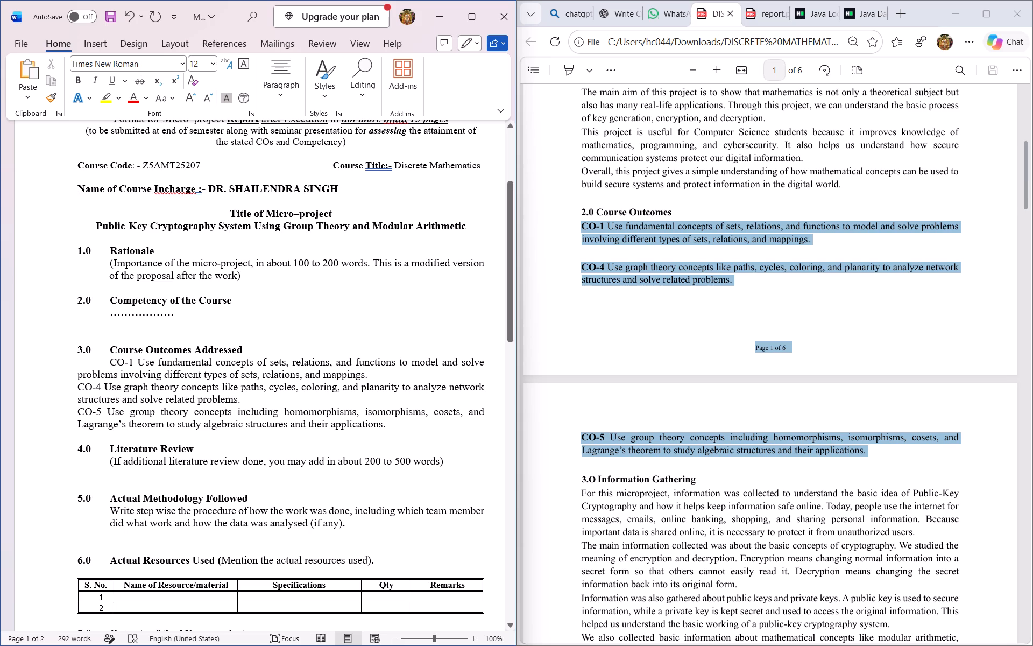
{"action": "key", "text": "BackSpace"}
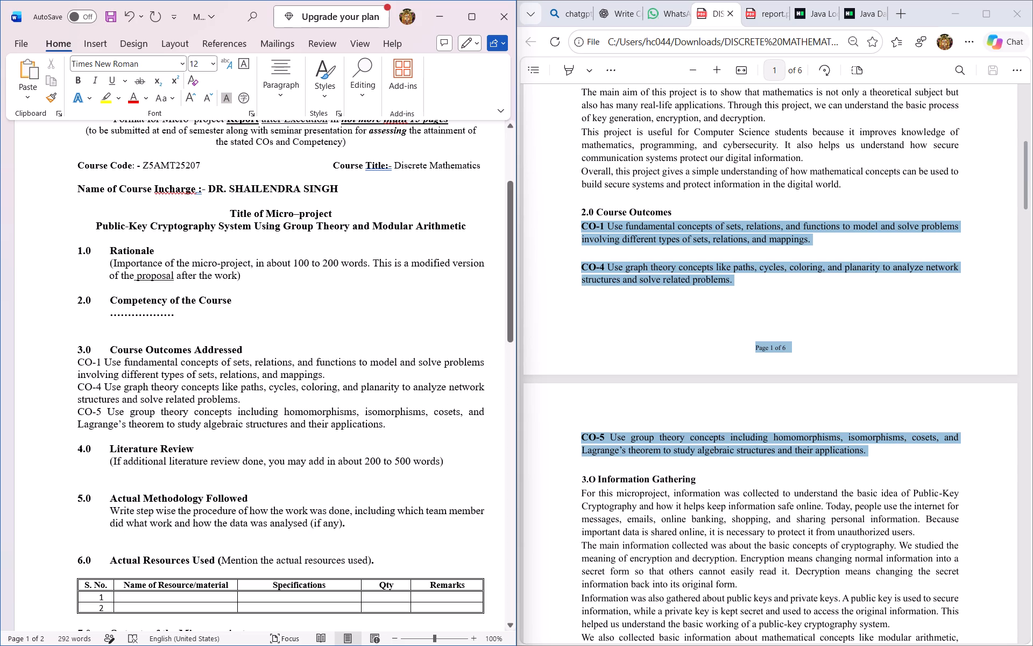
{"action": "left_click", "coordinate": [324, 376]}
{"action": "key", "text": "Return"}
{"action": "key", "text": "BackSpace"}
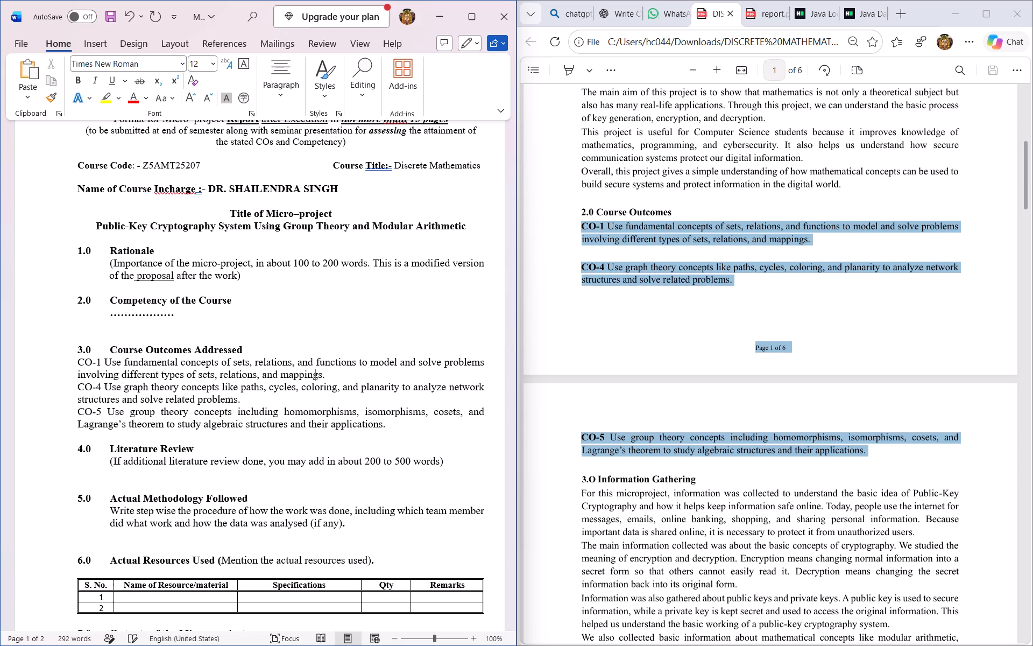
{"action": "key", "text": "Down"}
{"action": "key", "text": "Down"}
Select the three course outcome paragraphs under 3.0 and maximize the Word window.
{"action": "left_click_drag", "start_coordinate": [74, 361], "coordinate": [182, 368]}
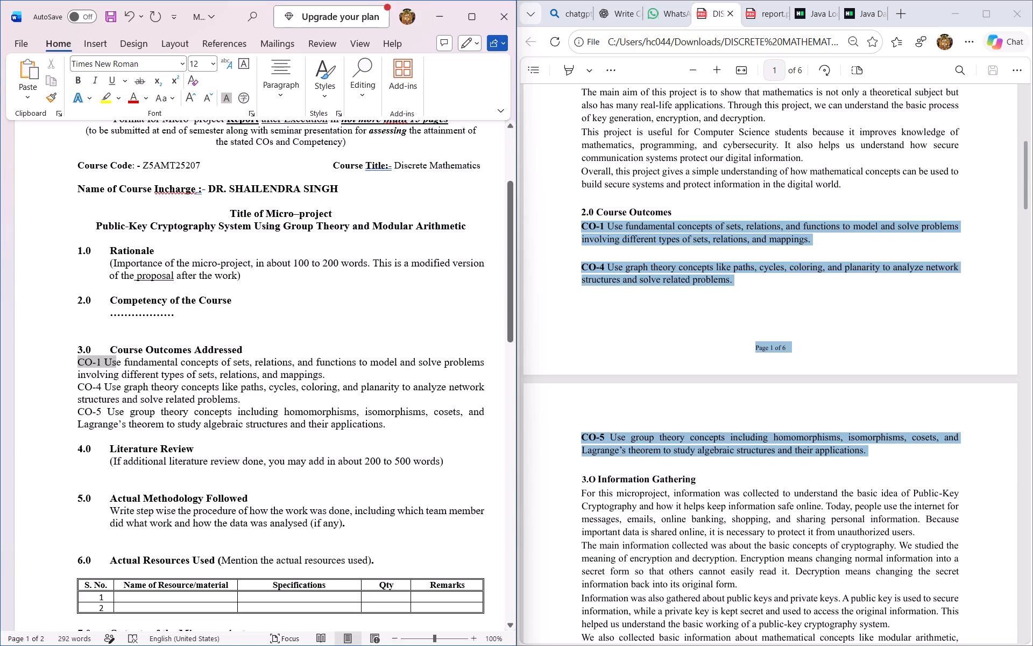
{"action": "left_click_drag", "start_coordinate": [182, 368], "coordinate": [387, 426]}
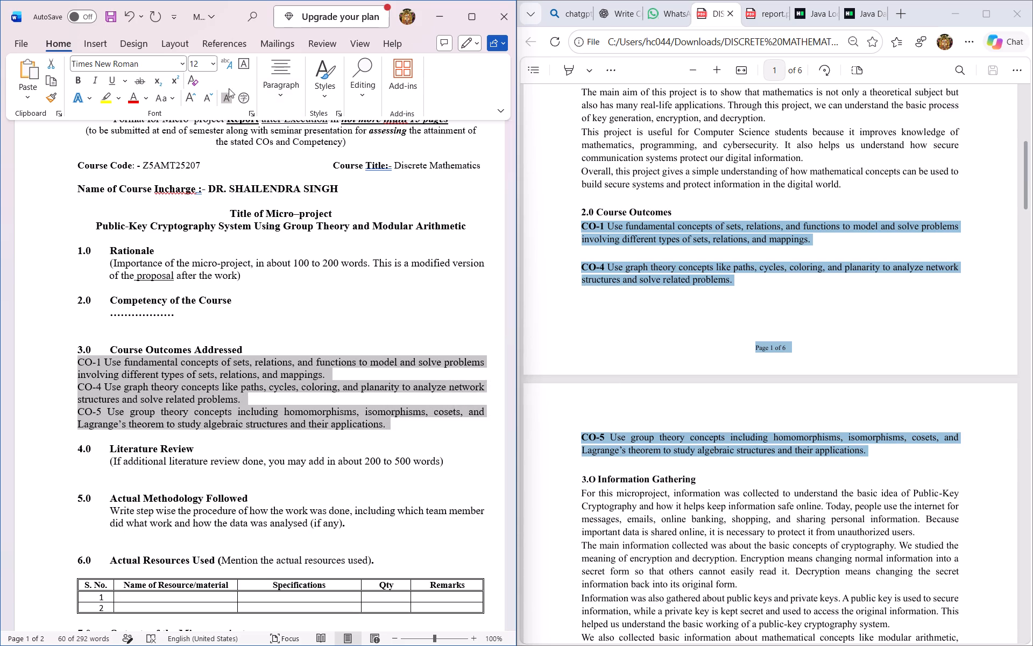
{"action": "left_click", "coordinate": [466, 19]}
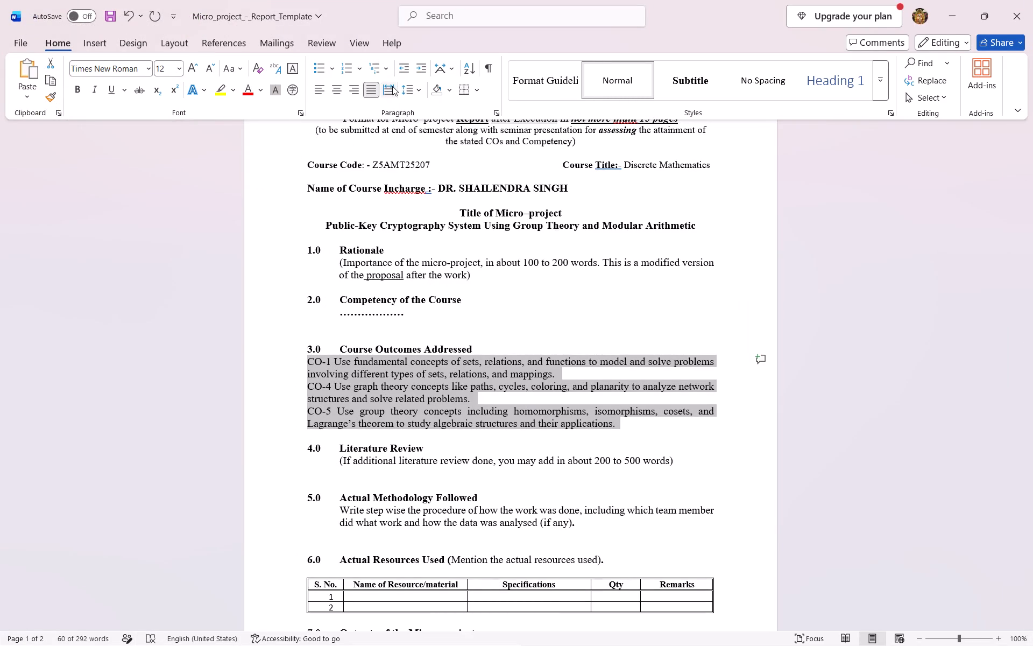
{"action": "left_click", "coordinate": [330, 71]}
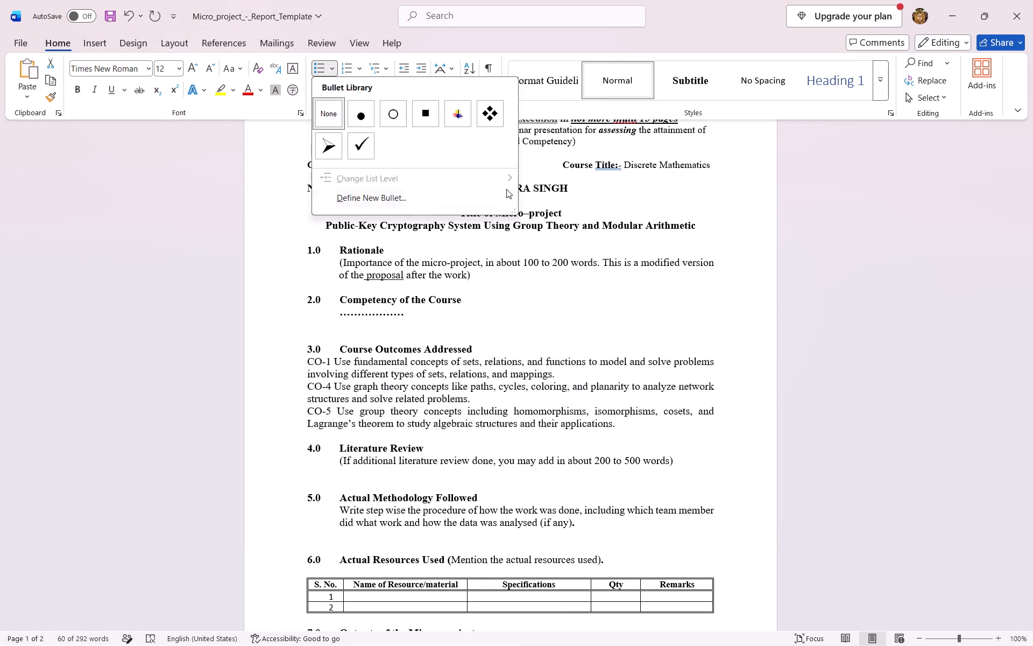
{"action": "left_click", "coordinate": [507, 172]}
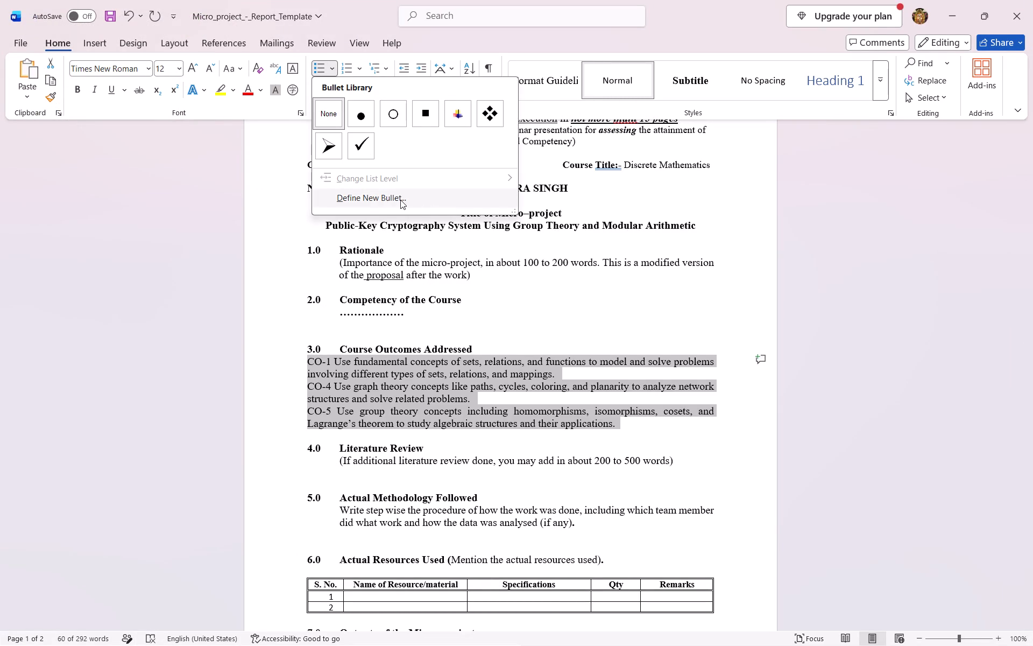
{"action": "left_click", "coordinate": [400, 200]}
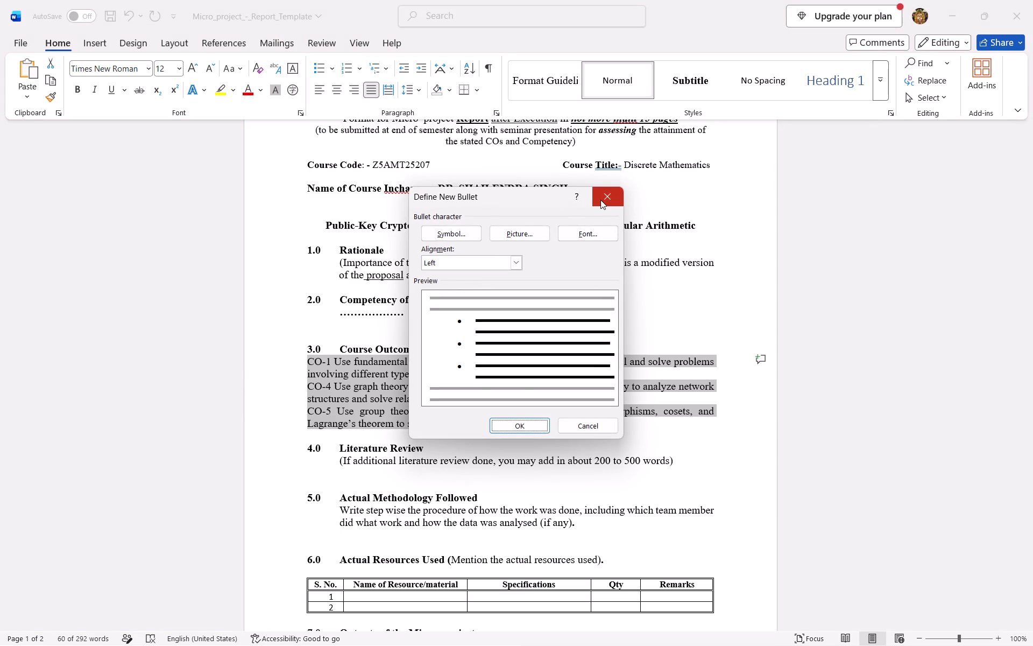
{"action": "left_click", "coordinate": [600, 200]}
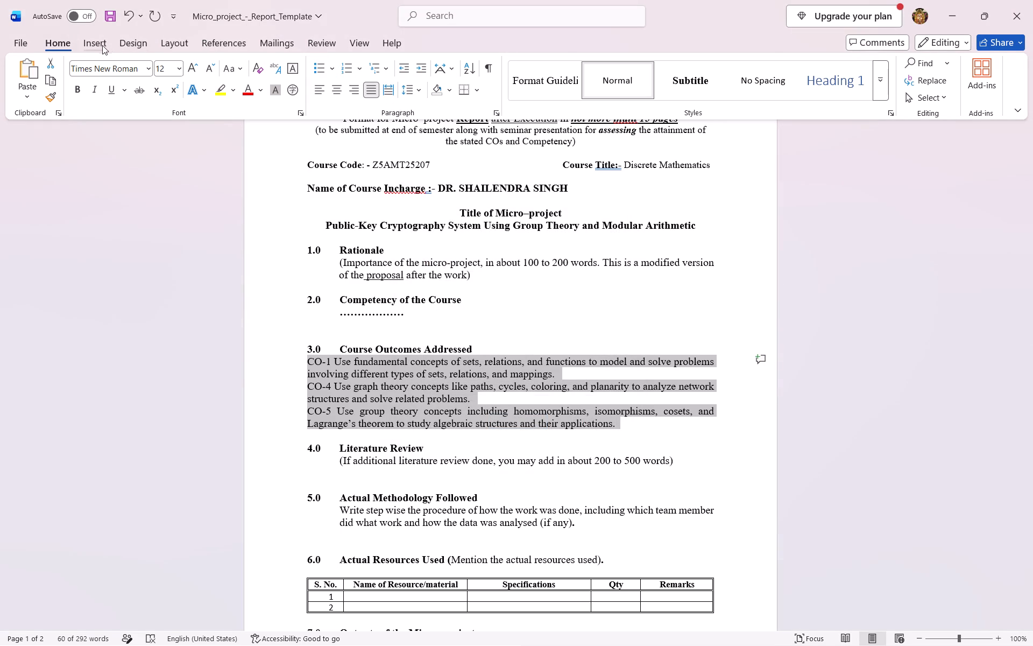
Number the three selected course outcomes with the document's i., ii., iii. format.
{"action": "left_click", "coordinate": [364, 68]}
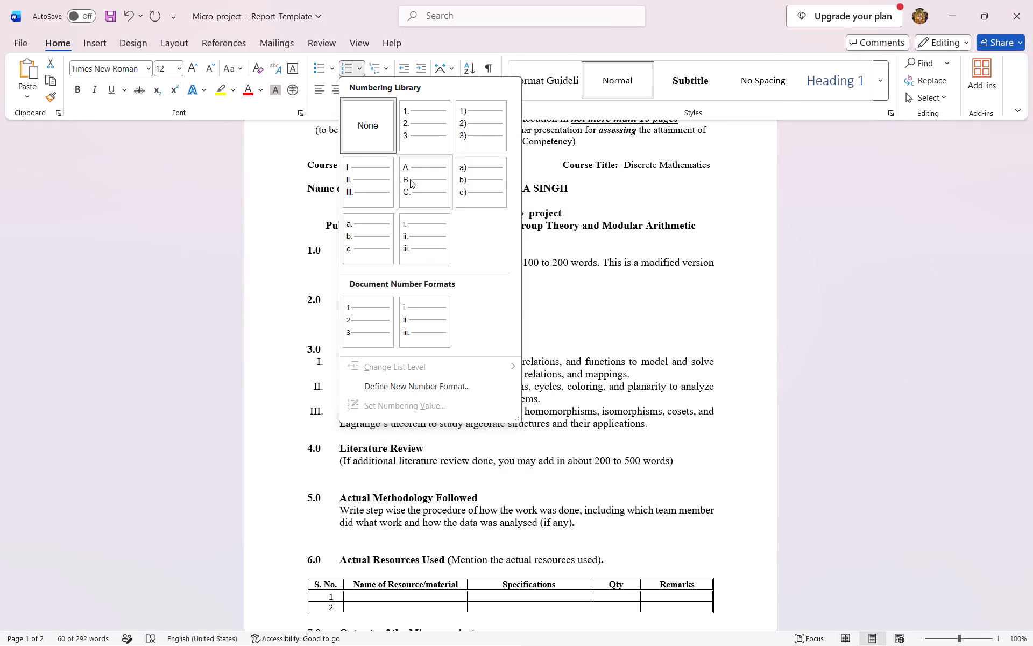
{"action": "left_click", "coordinate": [410, 312]}
{"action": "left_click", "coordinate": [546, 326]}
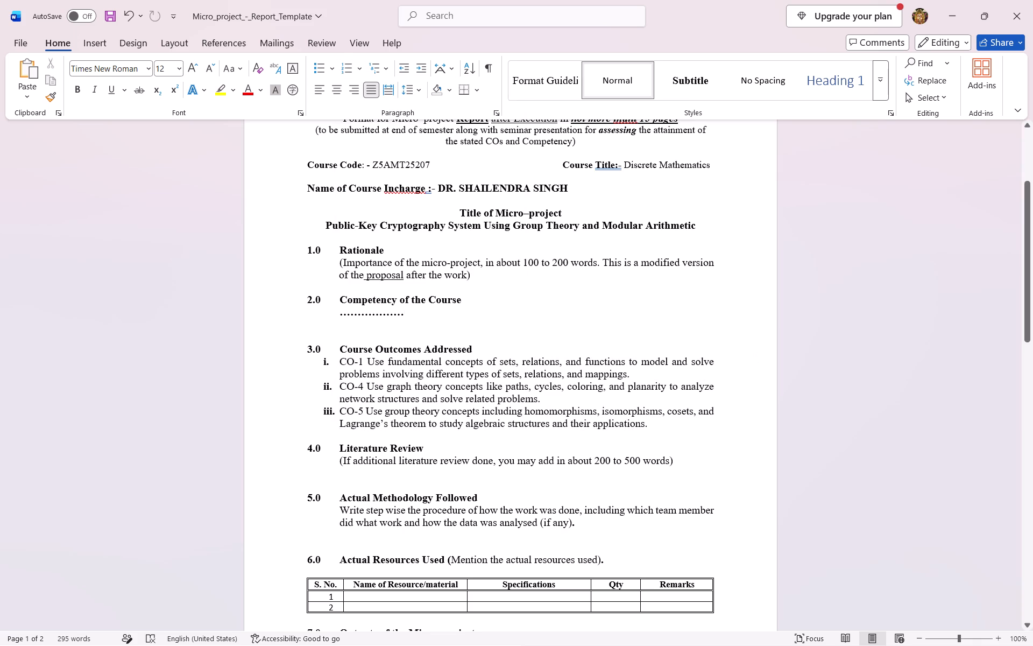
Insert one unnumbered blank line after the CO-1 item and one after the CO-4 item in the list.
{"action": "left_click", "coordinate": [631, 377]}
{"action": "key", "text": "Return"}
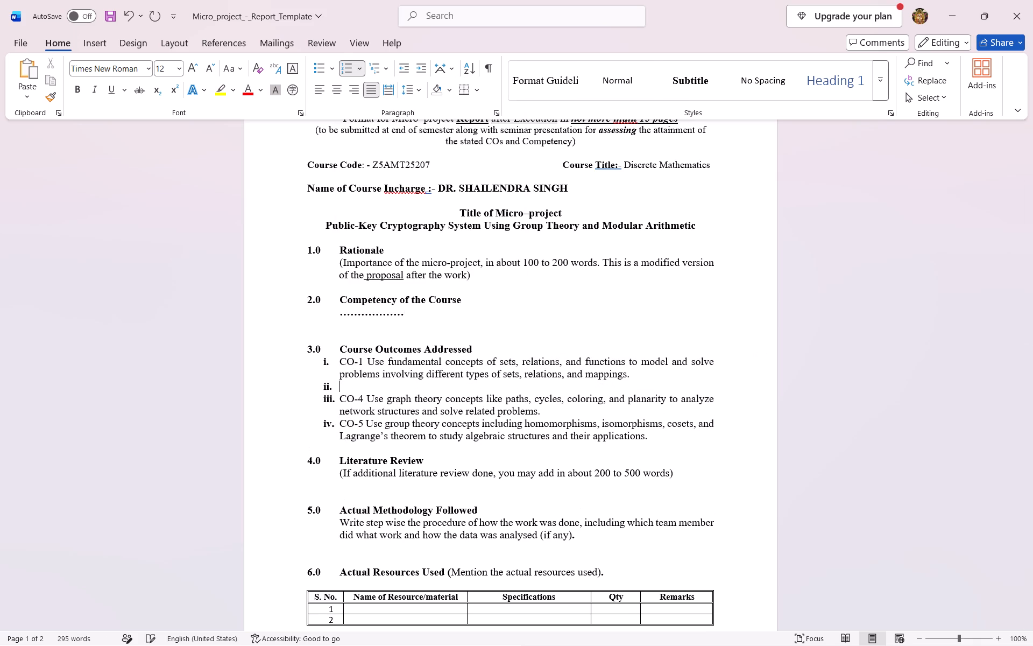
{"action": "key", "text": "BackSpace"}
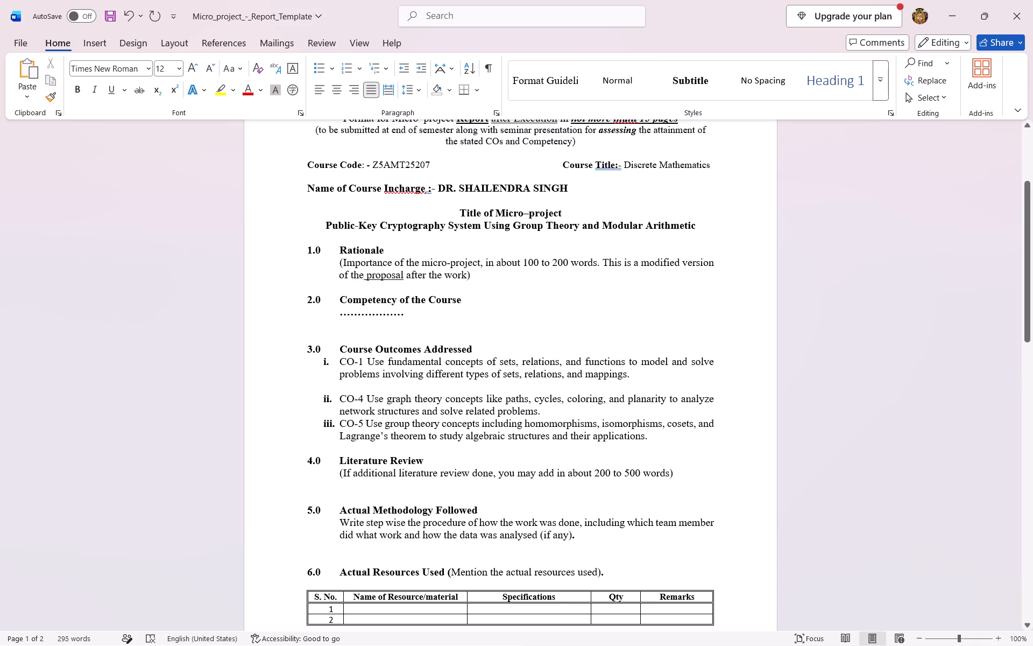
{"action": "left_click", "coordinate": [544, 413]}
{"action": "key", "text": "Return"}
{"action": "key", "text": "BackSpace"}
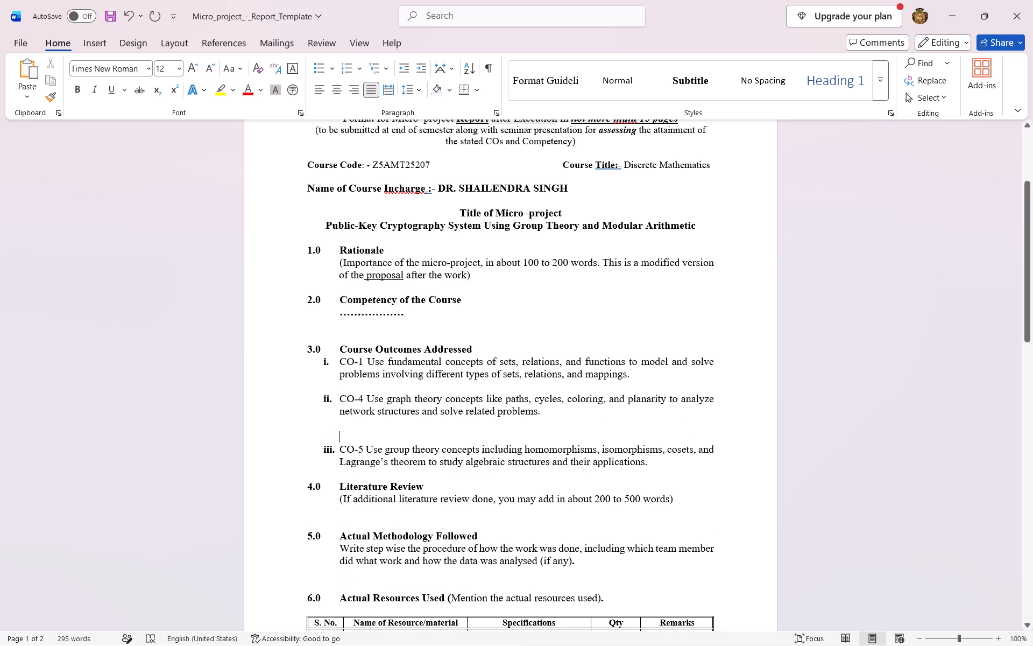
{"action": "key", "text": "BackSpace"}
{"action": "key", "text": "BackSpace"}
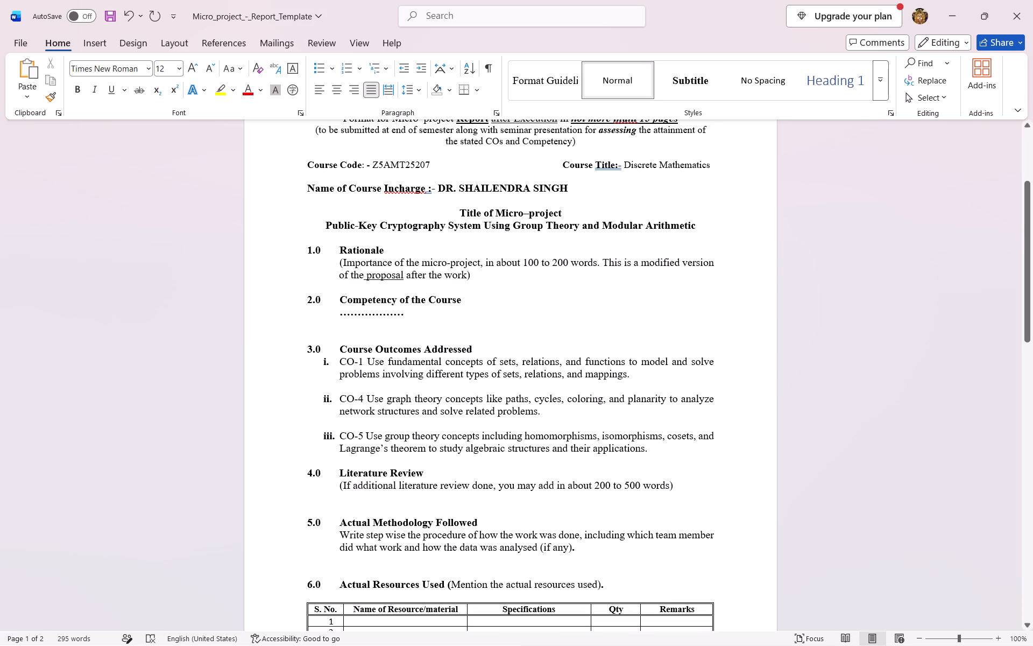
Make the CO-4, CO-1 and CO-5 labels at the start of the course outcome items bold.
{"action": "left_click_drag", "start_coordinate": [339, 398], "coordinate": [362, 399]}
{"action": "left_click_drag", "start_coordinate": [362, 399], "coordinate": [363, 399]}
{"action": "key", "text": "ctrl+b"}
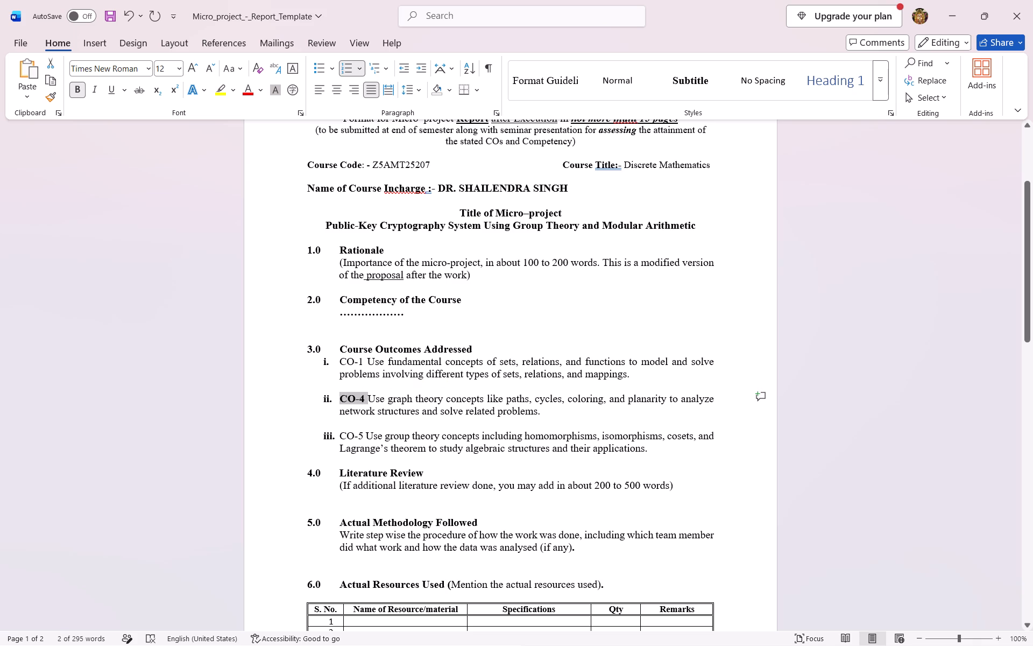
{"action": "left_click_drag", "start_coordinate": [340, 362], "coordinate": [363, 362]}
{"action": "key", "text": "ctrl+b"}
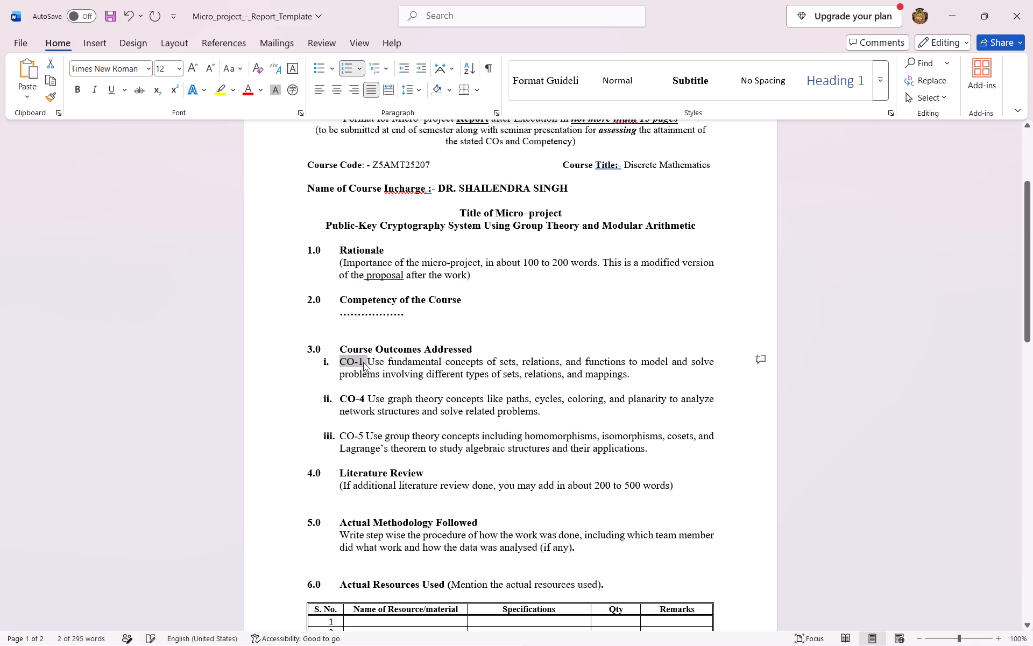
{"action": "left_click_drag", "start_coordinate": [338, 437], "coordinate": [356, 436]}
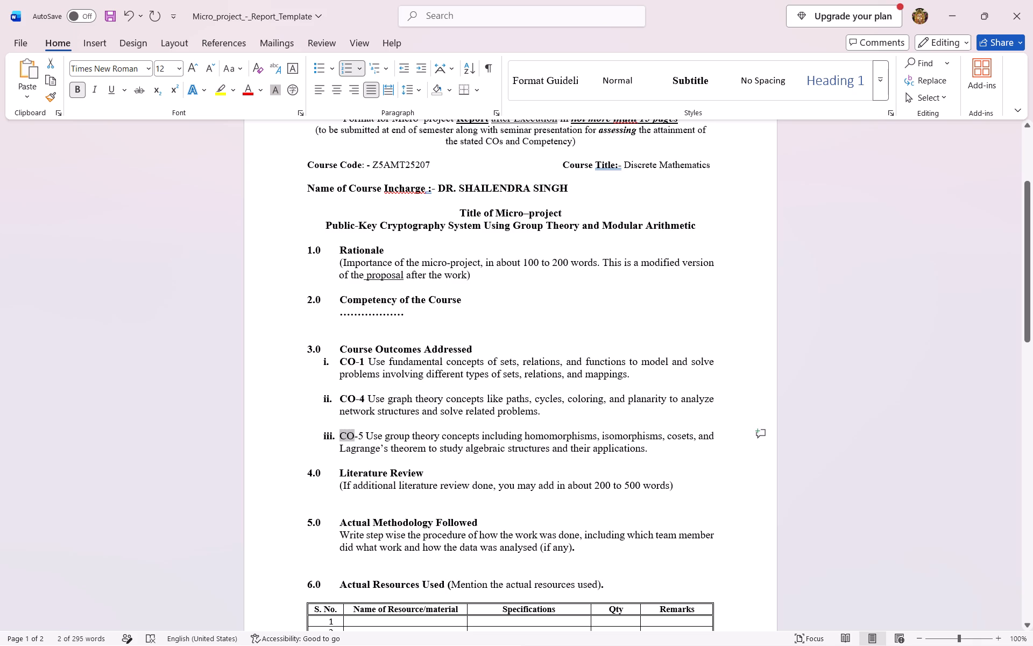
{"action": "left_click_drag", "start_coordinate": [356, 436], "coordinate": [361, 436]}
{"action": "key", "text": "ctrl+b"}
{"action": "left_click", "coordinate": [473, 474]}
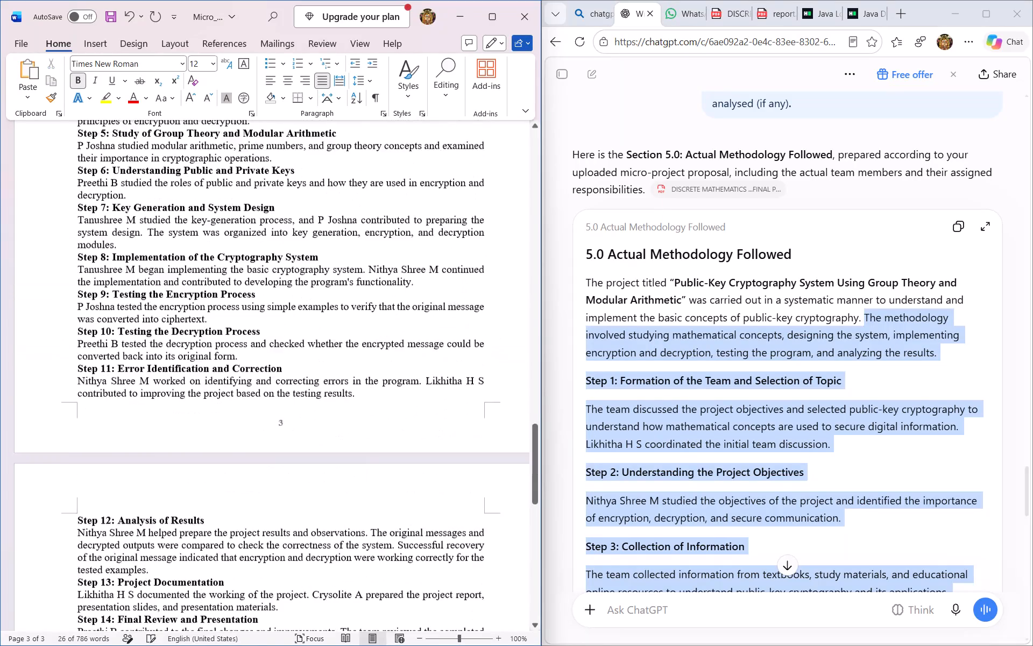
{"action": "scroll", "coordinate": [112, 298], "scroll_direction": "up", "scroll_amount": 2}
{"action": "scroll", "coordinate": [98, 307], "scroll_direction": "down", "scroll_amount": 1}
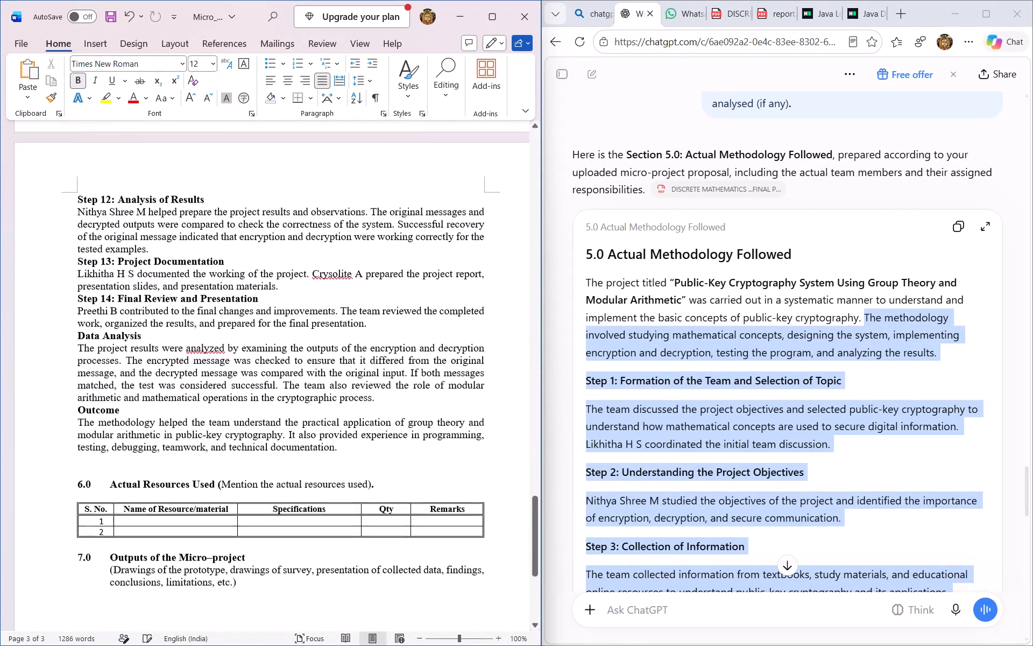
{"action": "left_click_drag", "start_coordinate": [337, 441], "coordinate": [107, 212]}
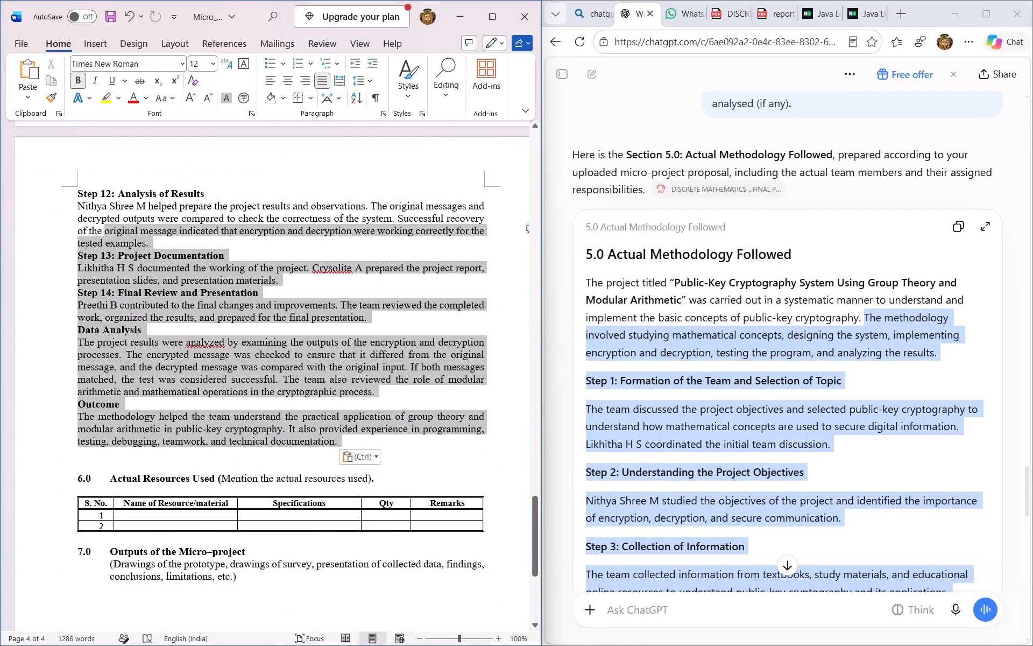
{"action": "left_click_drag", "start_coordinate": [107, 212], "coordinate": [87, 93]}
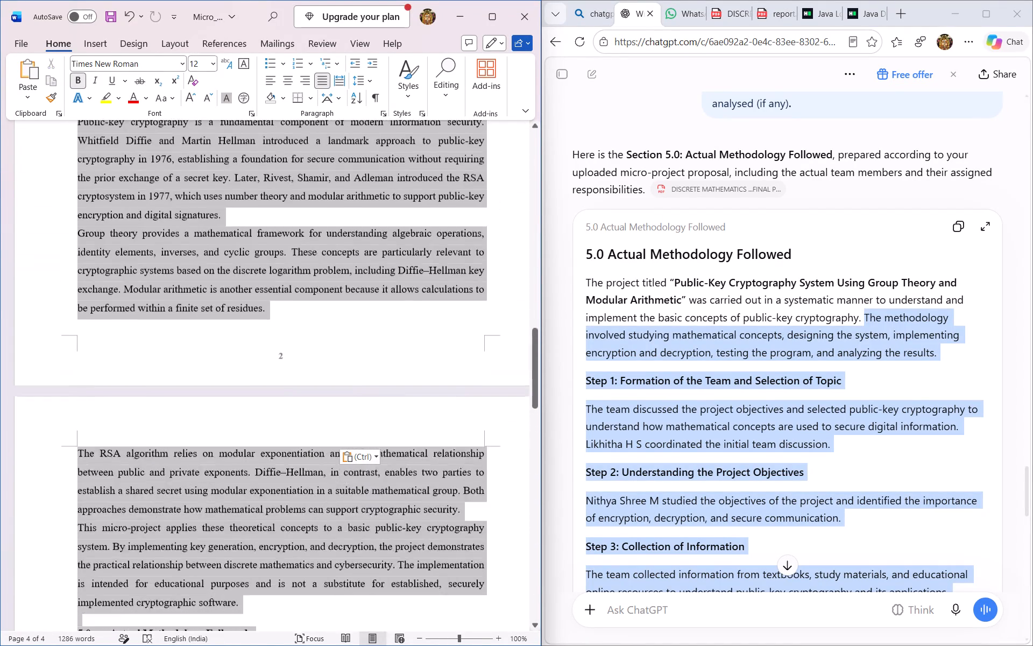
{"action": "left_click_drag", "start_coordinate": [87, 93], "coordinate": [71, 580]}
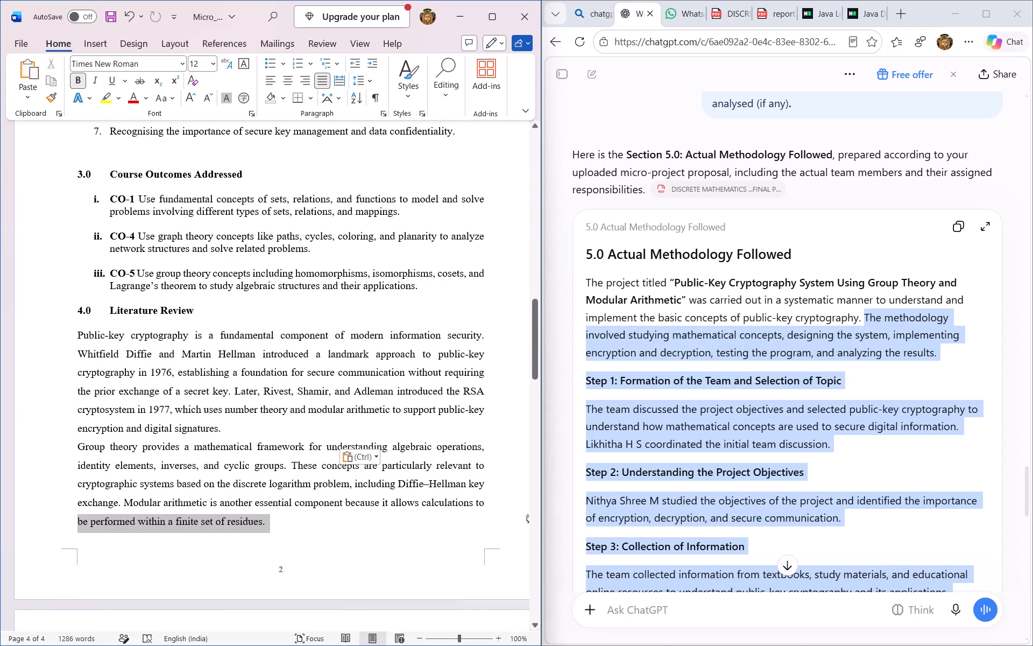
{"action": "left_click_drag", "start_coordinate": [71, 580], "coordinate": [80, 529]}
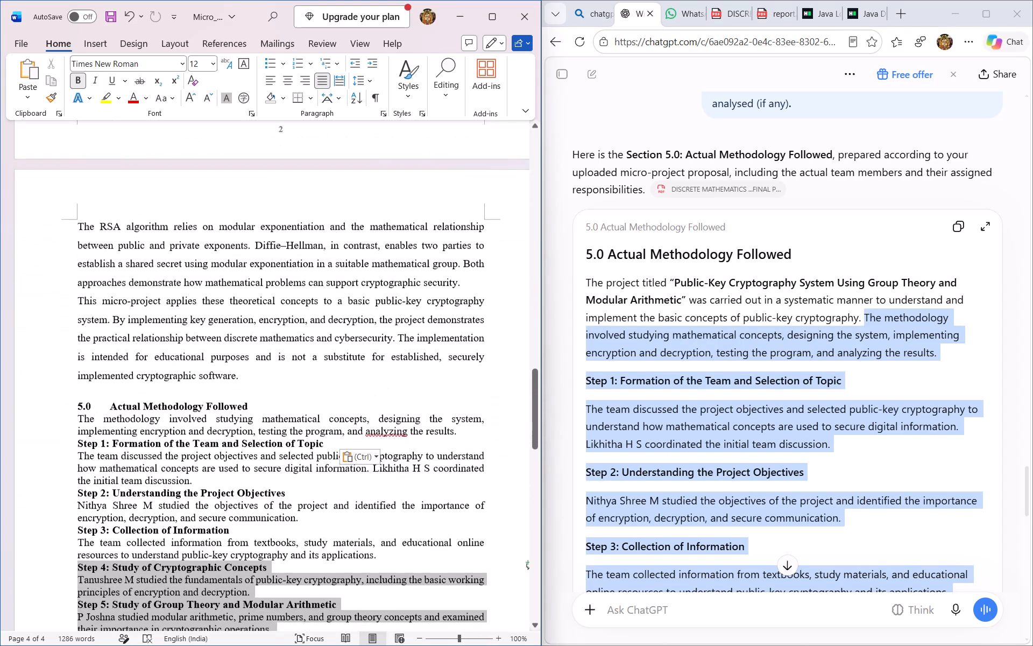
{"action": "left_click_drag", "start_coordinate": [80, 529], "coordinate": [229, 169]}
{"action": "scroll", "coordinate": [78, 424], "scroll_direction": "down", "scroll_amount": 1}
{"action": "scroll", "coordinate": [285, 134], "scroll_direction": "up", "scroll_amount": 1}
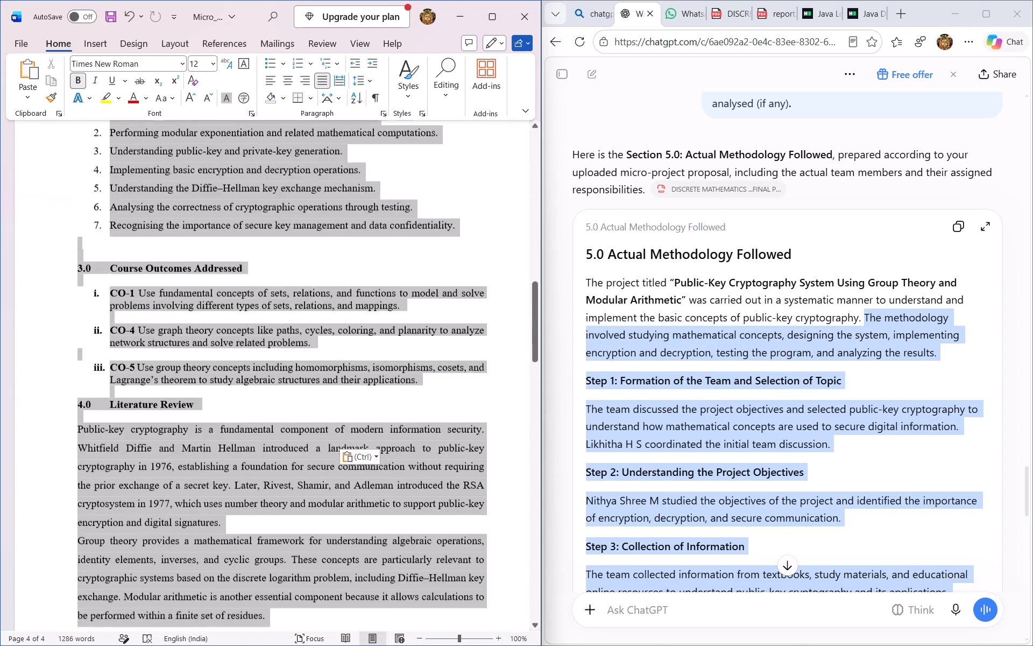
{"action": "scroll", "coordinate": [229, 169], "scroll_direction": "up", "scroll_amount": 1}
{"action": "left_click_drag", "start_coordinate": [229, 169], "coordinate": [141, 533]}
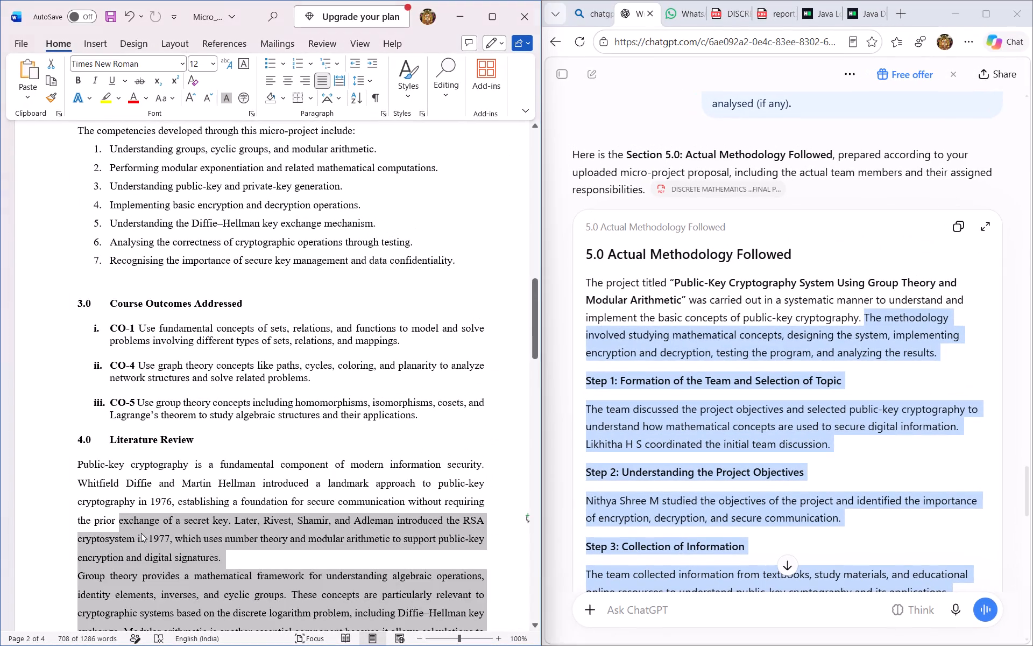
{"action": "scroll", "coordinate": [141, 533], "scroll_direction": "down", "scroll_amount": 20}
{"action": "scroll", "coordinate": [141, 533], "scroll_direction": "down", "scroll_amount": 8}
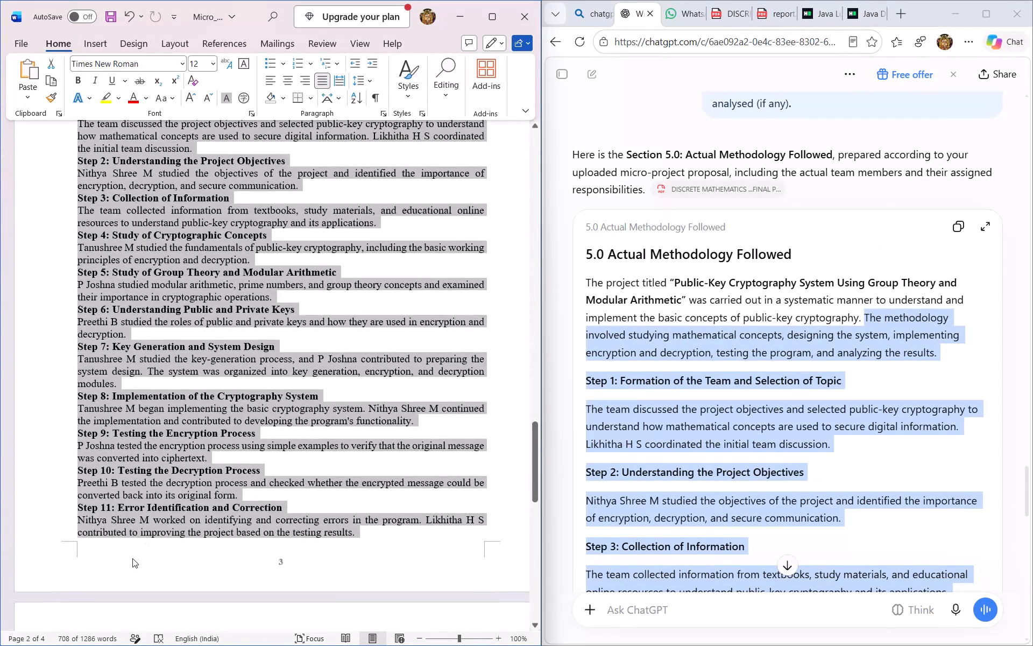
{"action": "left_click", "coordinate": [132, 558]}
Set the line spacing to 1.5 for all pasted methodology text under 5.0, from its first paragraph through the end of Outcome.
{"action": "scroll", "coordinate": [132, 558], "scroll_direction": "up", "scroll_amount": 8}
{"action": "scroll", "coordinate": [83, 347], "scroll_direction": "down", "scroll_amount": 1}
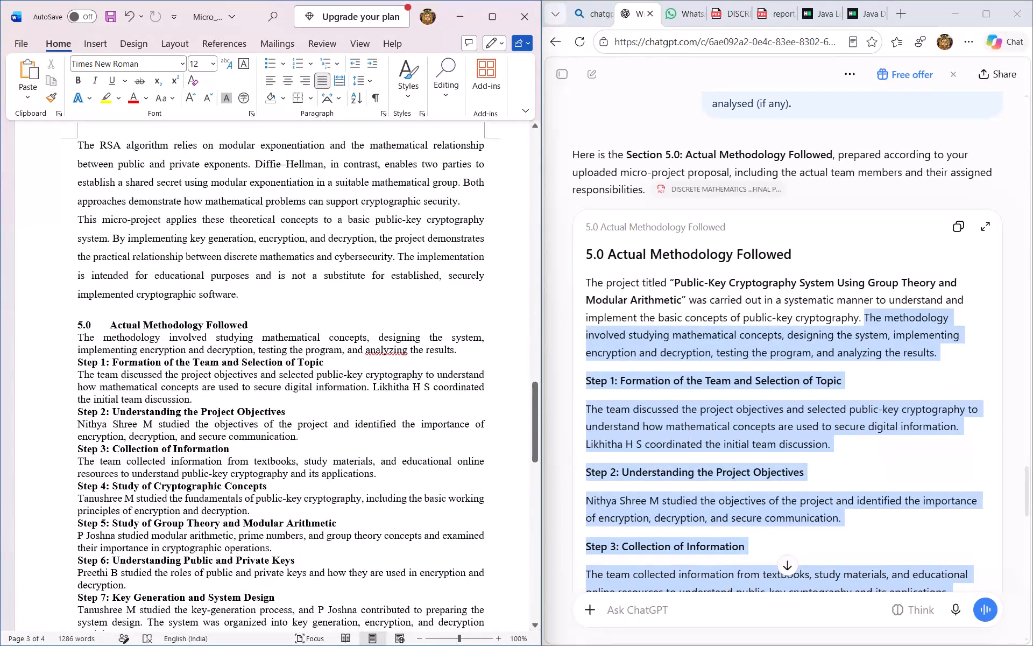
{"action": "left_click_drag", "start_coordinate": [79, 332], "coordinate": [147, 619]}
{"action": "key", "text": "Down"}
{"action": "key", "text": "Down"}
{"action": "key", "text": "Down"}
{"action": "key", "text": "Down"}
{"action": "key", "text": "Down"}
{"action": "key", "text": "Down"}
{"action": "key", "text": "Down"}
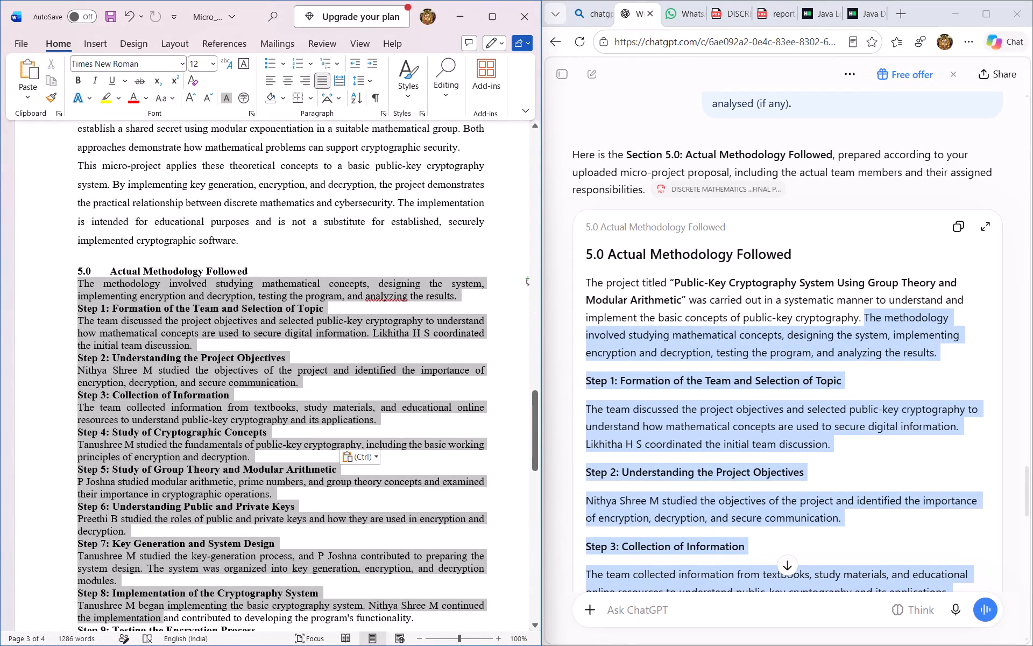
{"action": "left_click_drag", "start_coordinate": [147, 619], "coordinate": [150, 641]}
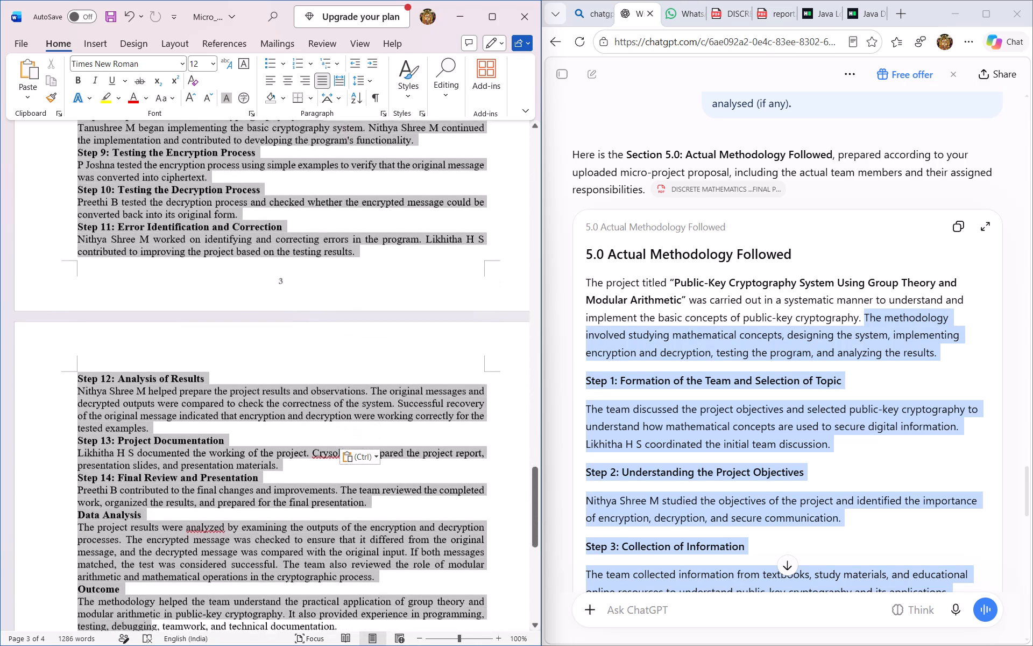
{"action": "left_click_drag", "start_coordinate": [150, 641], "coordinate": [341, 456]}
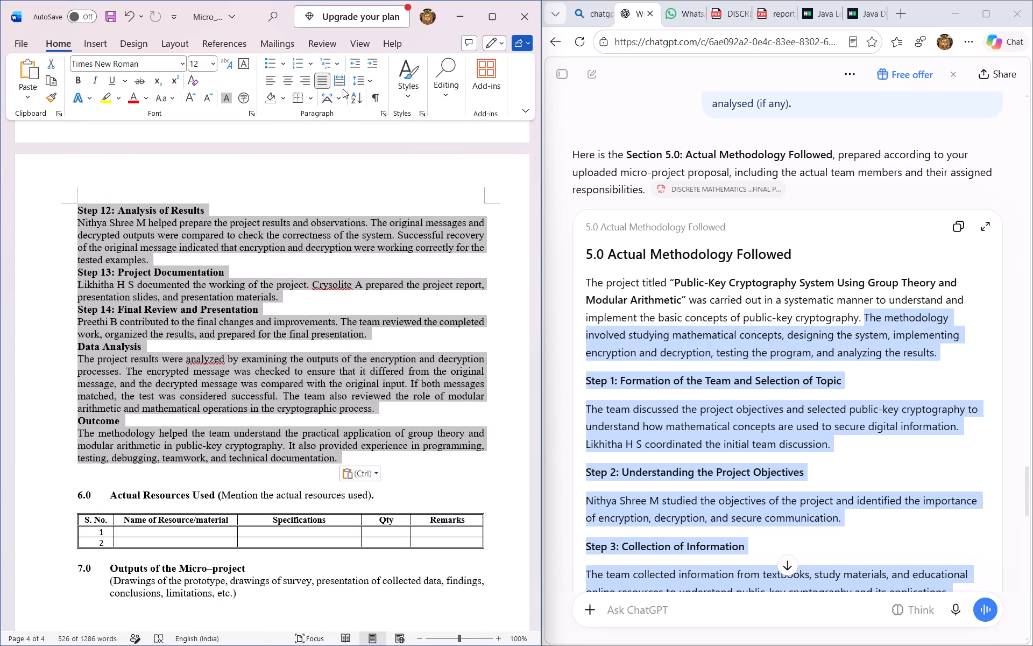
{"action": "left_click", "coordinate": [367, 81]}
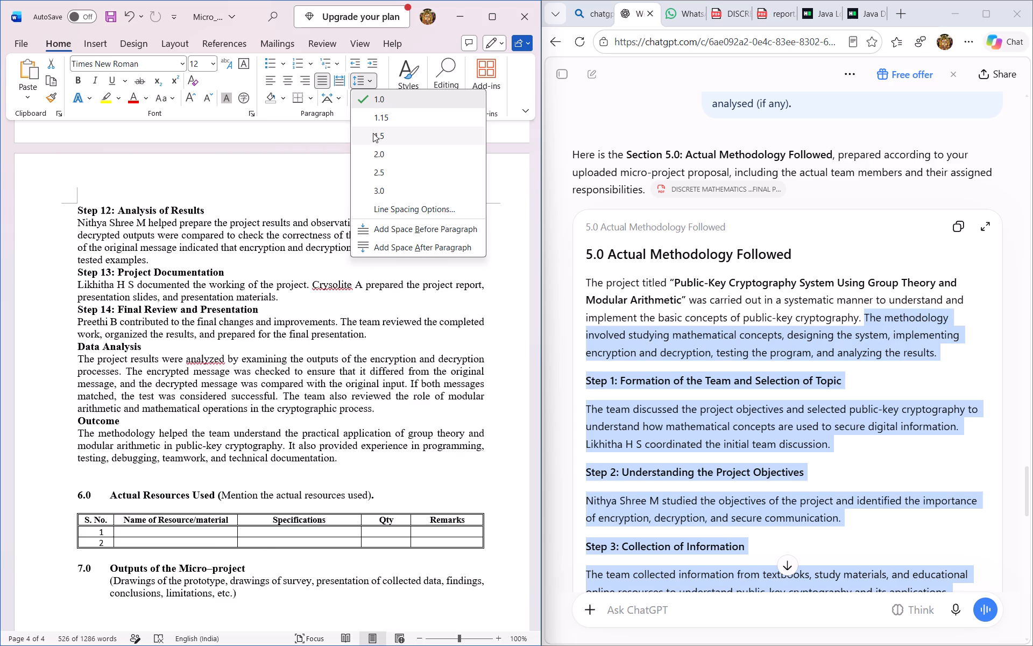
{"action": "left_click", "coordinate": [373, 136]}
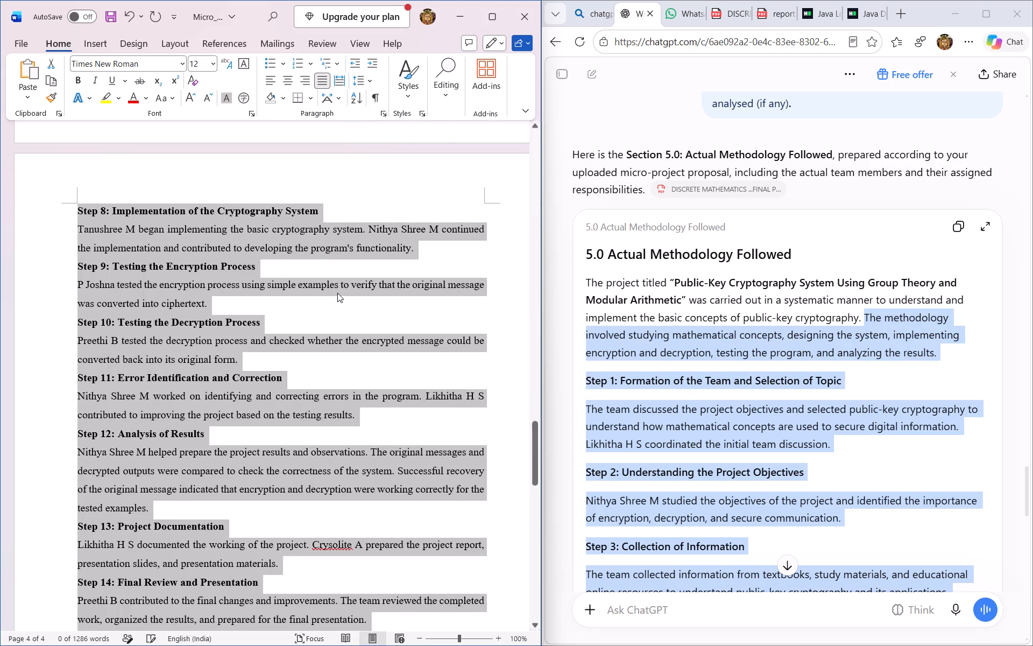
{"action": "left_click", "coordinate": [337, 293]}
Insert an extra blank line above the 6.0 Actual Resources Used heading, moving it to the next page with its table.
{"action": "scroll", "coordinate": [337, 293], "scroll_direction": "down", "scroll_amount": 3}
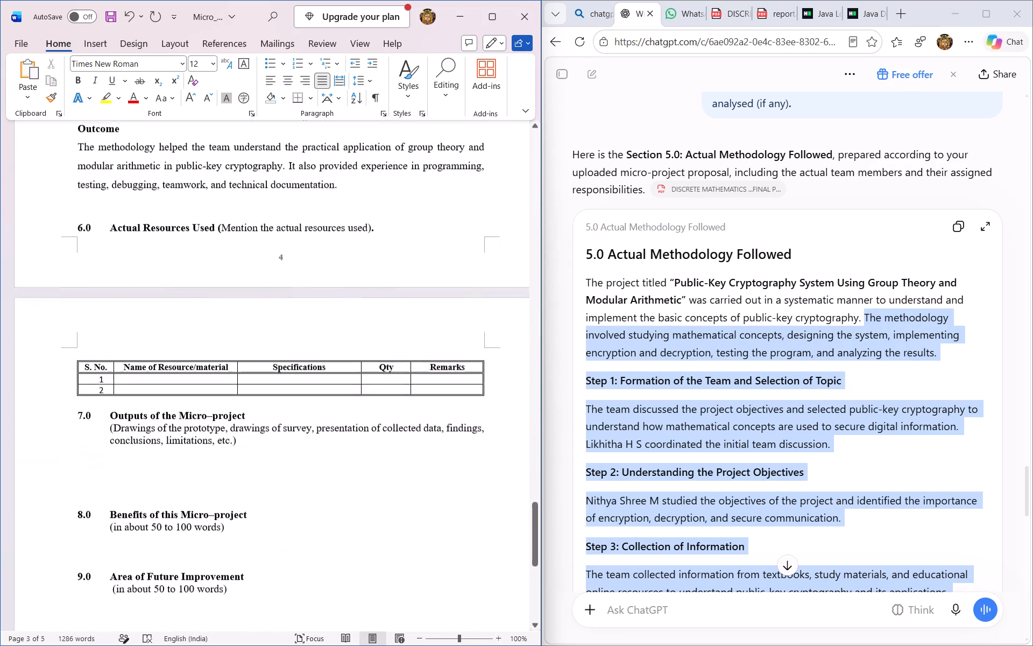
{"action": "left_click", "coordinate": [74, 194]}
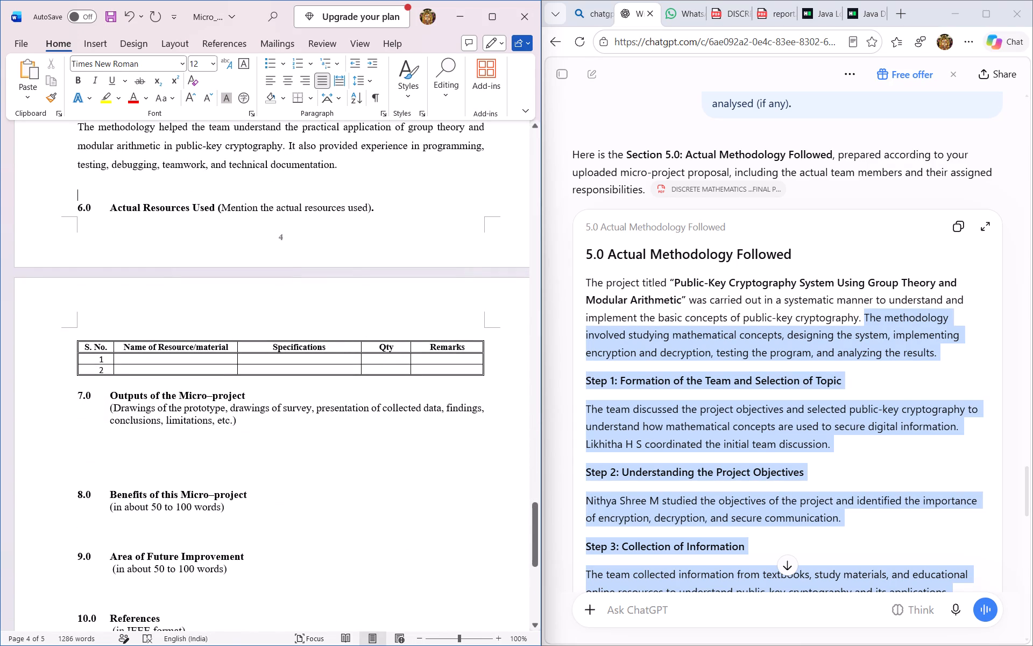
{"action": "key", "text": "Return"}
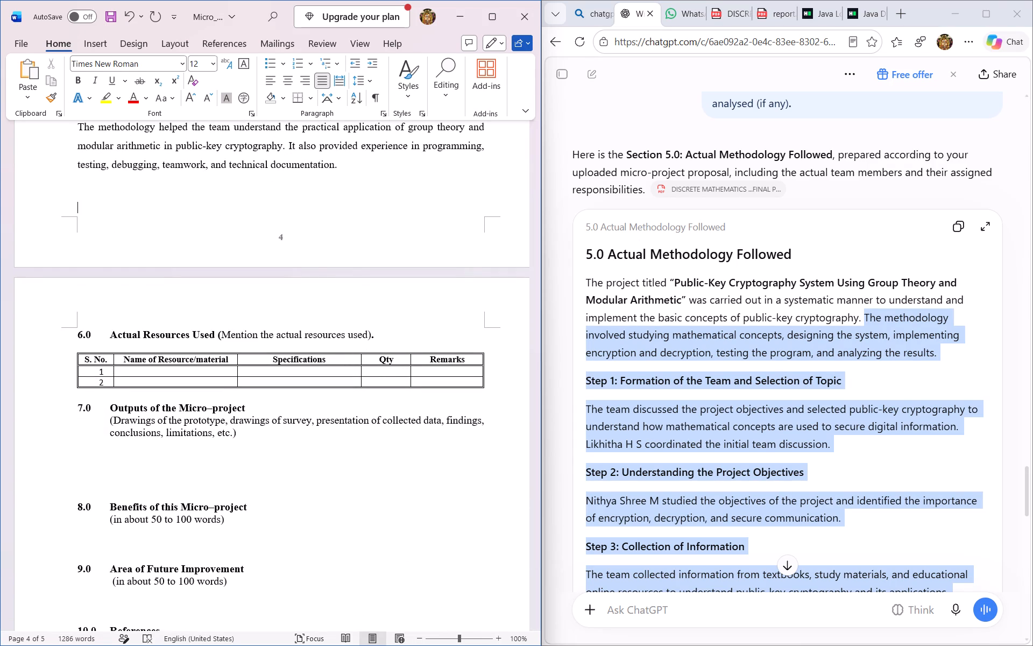
Open the newest DISCRETE MATHEMATICS ...FINAL PROPOSAL PDF from the Downloads folder in Word, just this once, accepting the PDF conversion.
{"action": "left_click", "coordinate": [733, 15]}
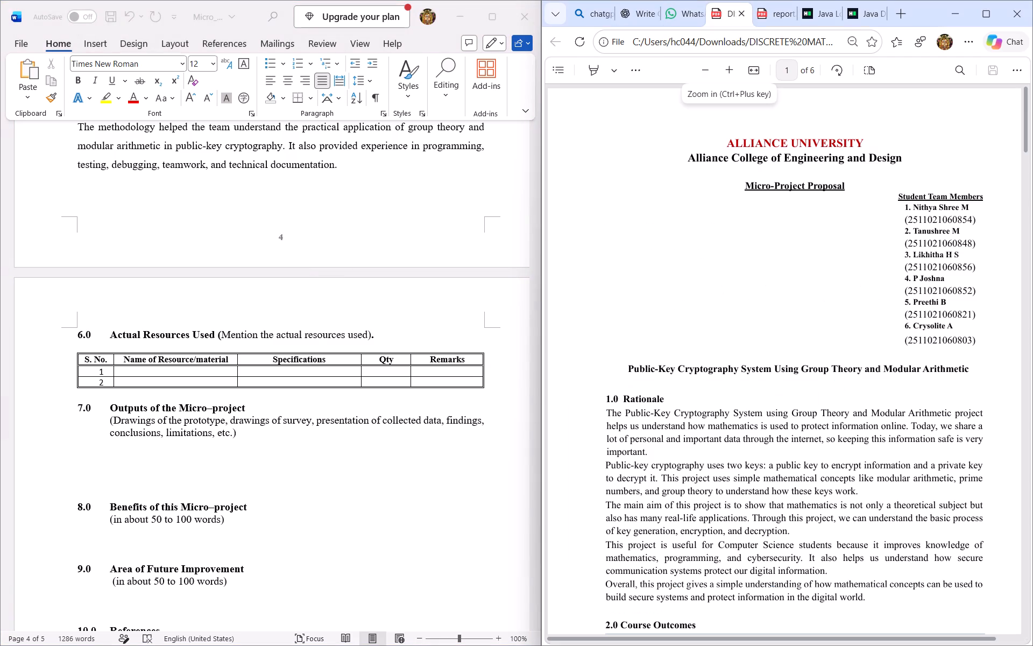
{"action": "scroll", "coordinate": [677, 558], "scroll_direction": "down", "scroll_amount": 8}
{"action": "scroll", "coordinate": [677, 558], "scroll_direction": "up", "scroll_amount": 1}
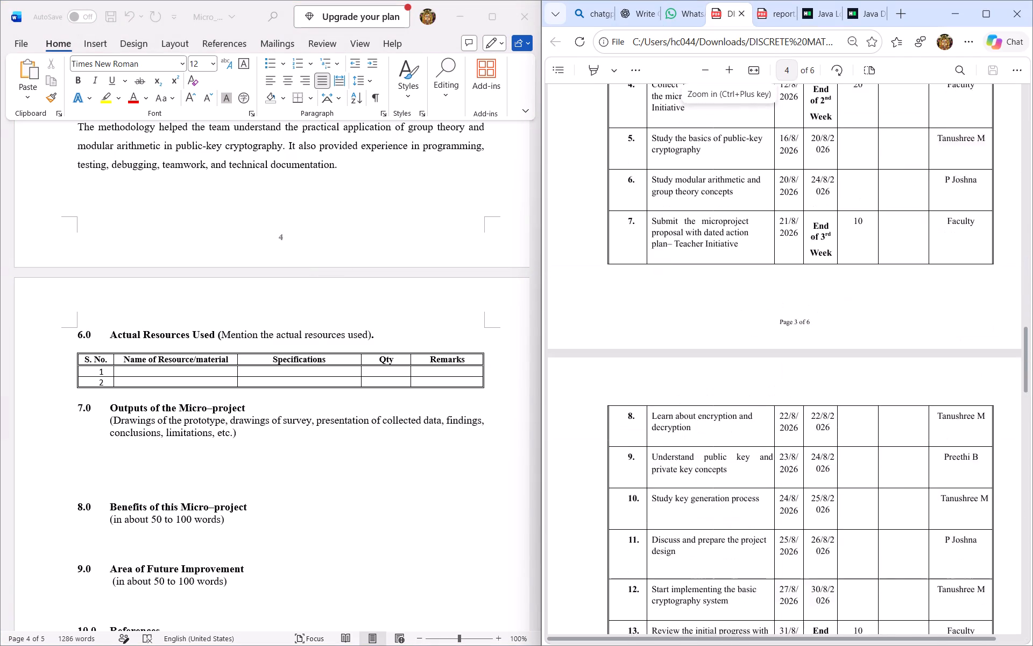
{"action": "scroll", "coordinate": [677, 558], "scroll_direction": "up", "scroll_amount": 2}
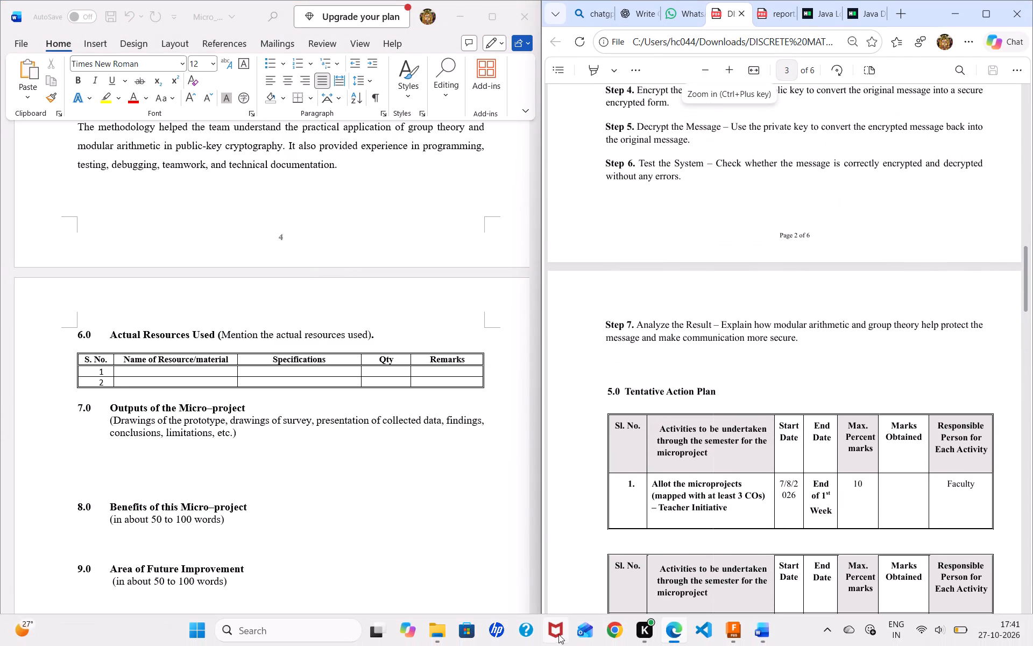
{"action": "left_click", "coordinate": [440, 641]}
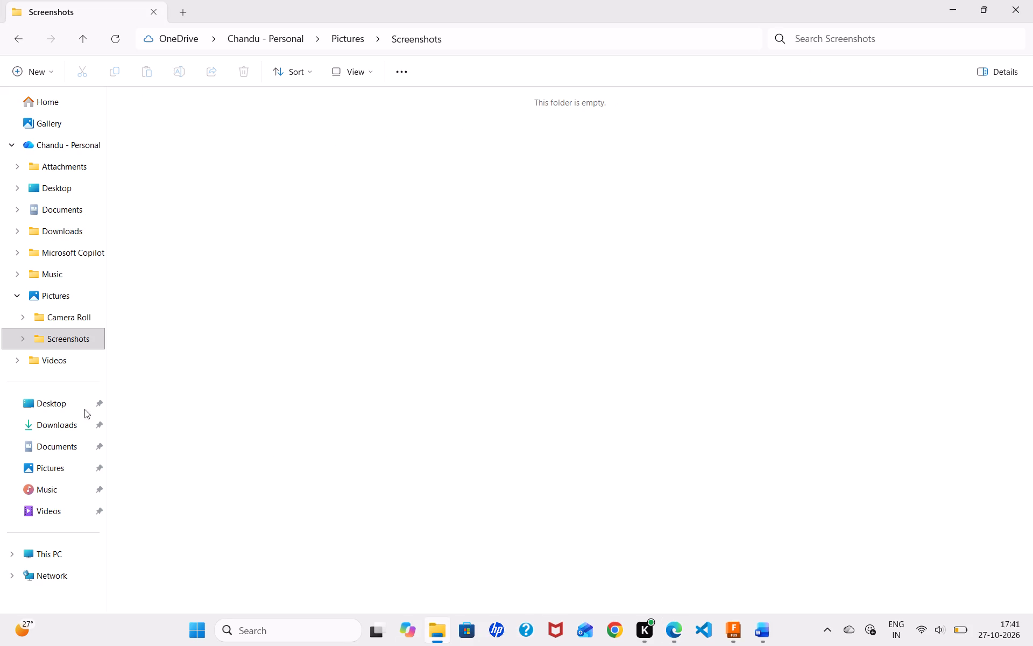
{"action": "left_click", "coordinate": [39, 429]}
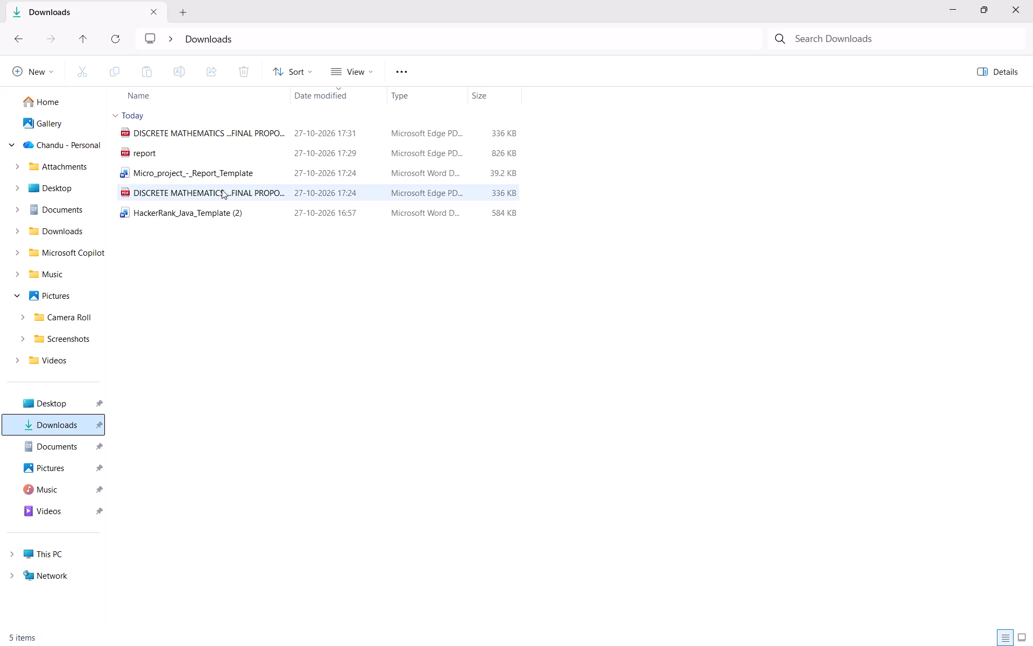
{"action": "right_click", "coordinate": [212, 139]}
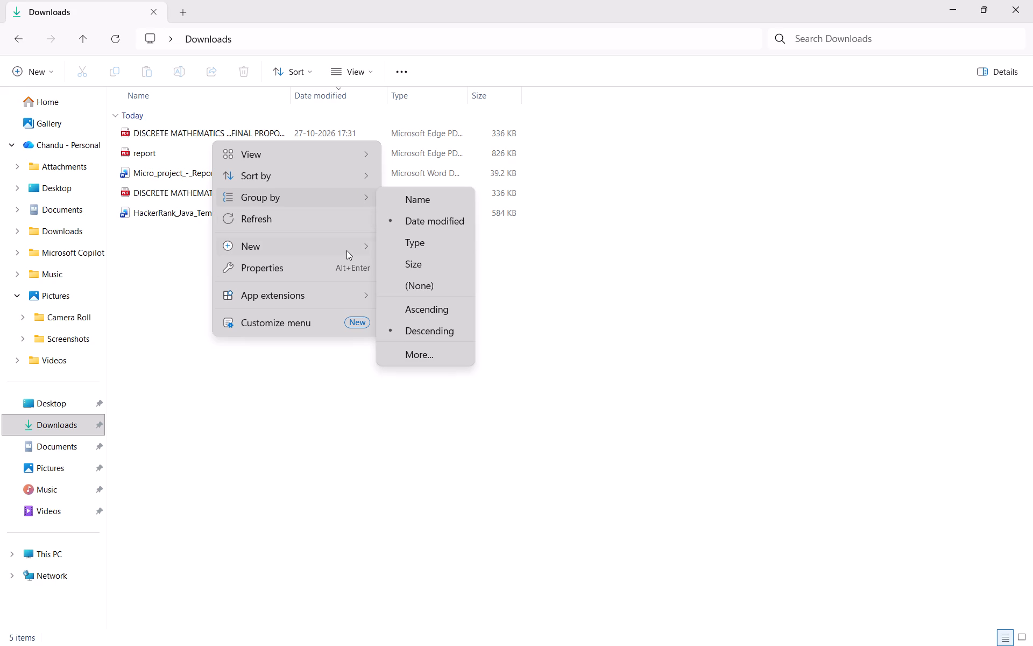
{"action": "left_click", "coordinate": [195, 129]}
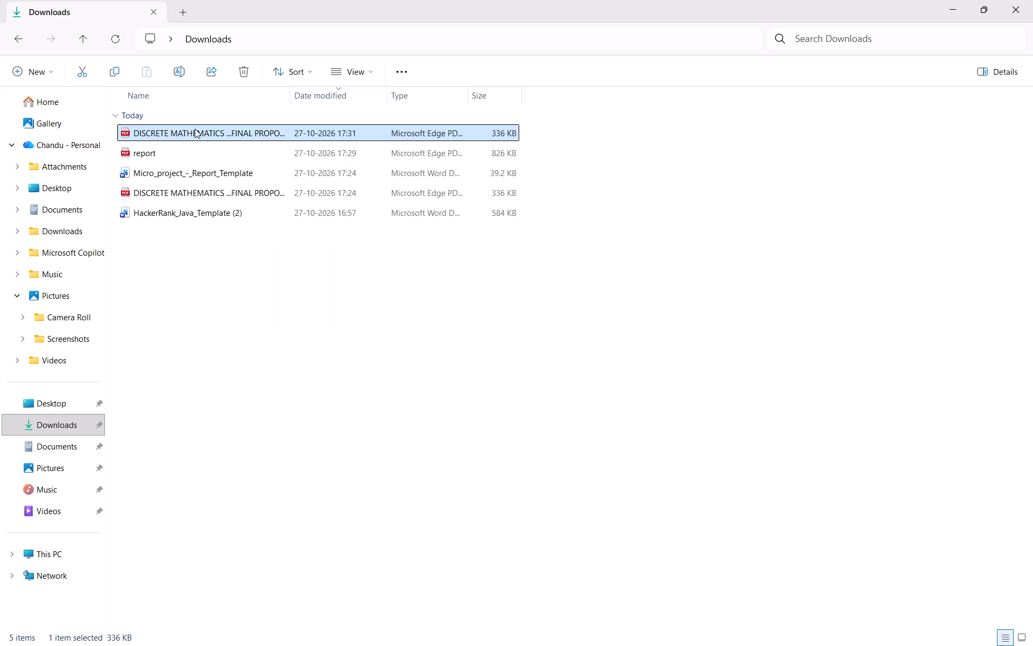
{"action": "right_click", "coordinate": [195, 129]}
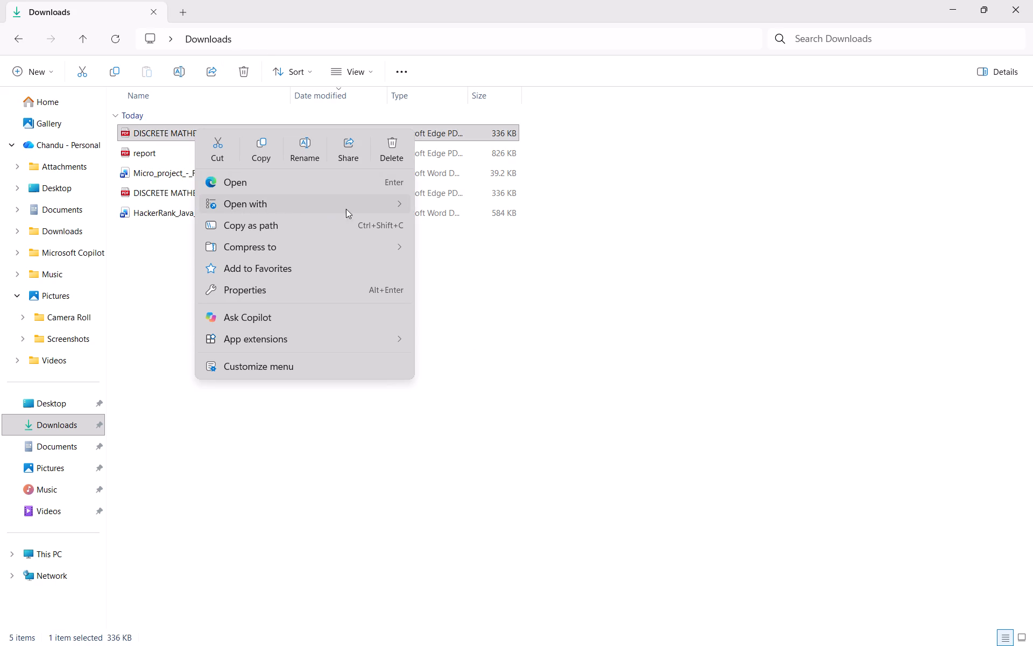
{"action": "left_click", "coordinate": [442, 270]}
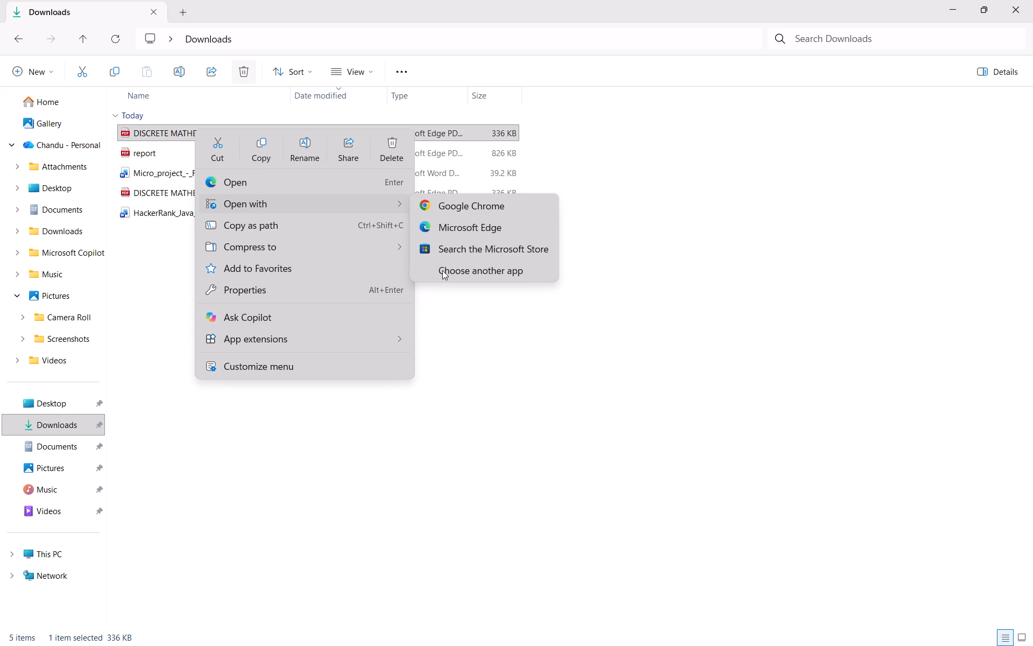
{"action": "left_click", "coordinate": [442, 270]}
{"action": "left_click", "coordinate": [475, 275]}
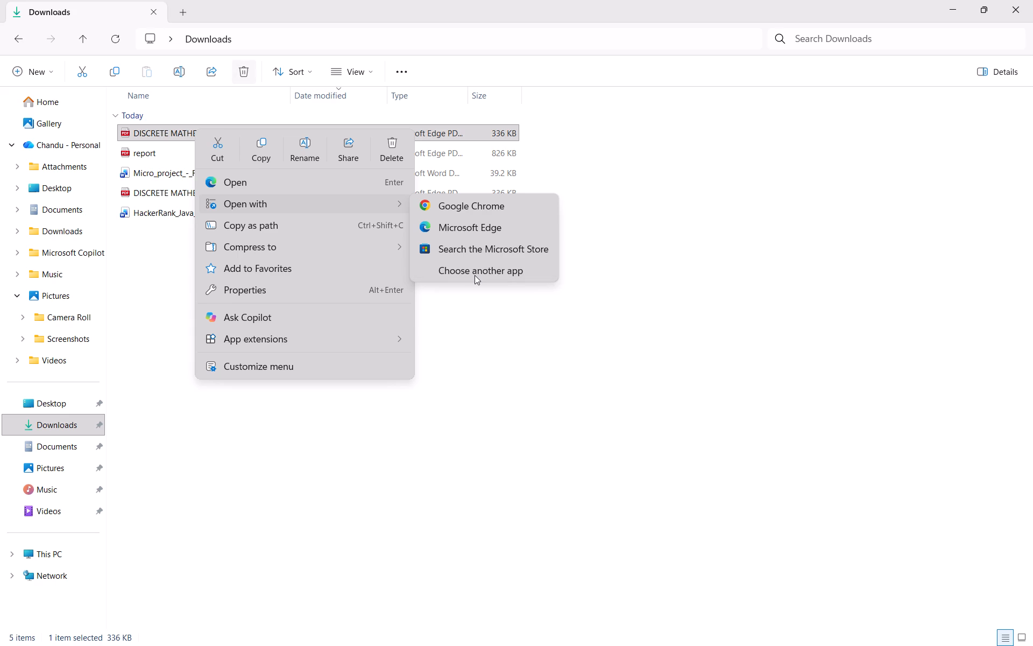
{"action": "left_click", "coordinate": [476, 272]}
{"action": "scroll", "coordinate": [487, 267], "scroll_direction": "down", "scroll_amount": 2}
{"action": "double_click", "coordinate": [467, 271]}
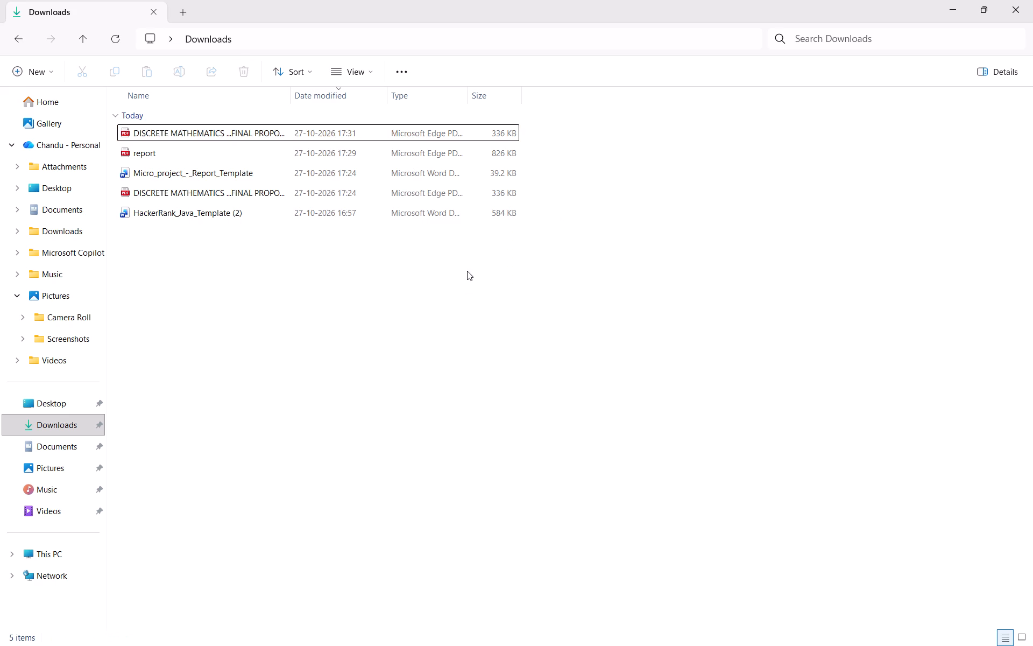
{"action": "scroll", "coordinate": [468, 345], "scroll_direction": "down", "scroll_amount": 1}
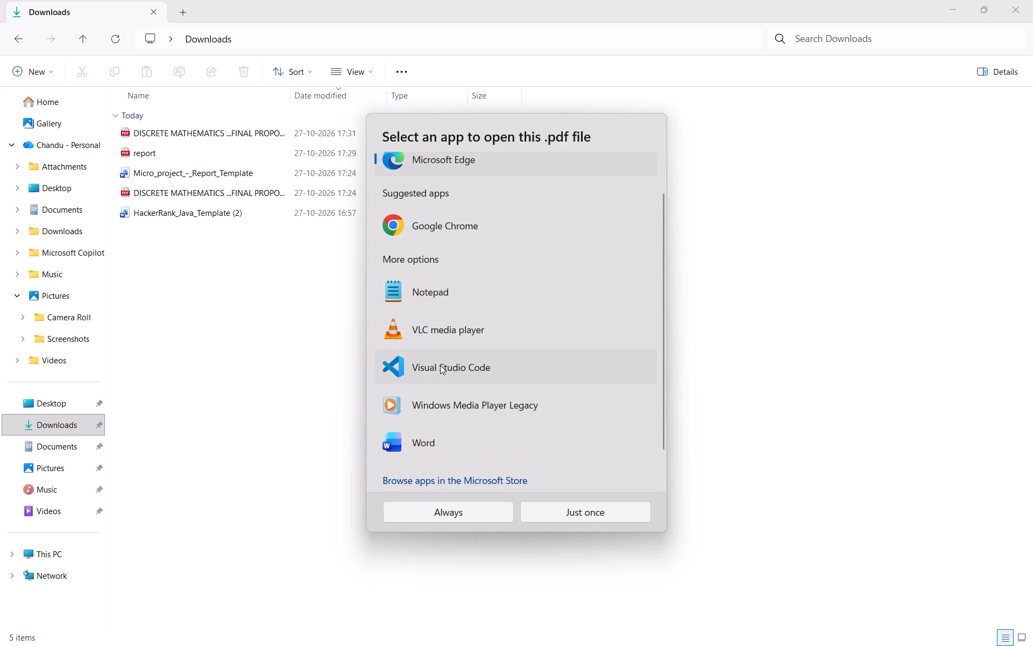
{"action": "left_click", "coordinate": [394, 438]}
{"action": "left_click", "coordinate": [567, 510]}
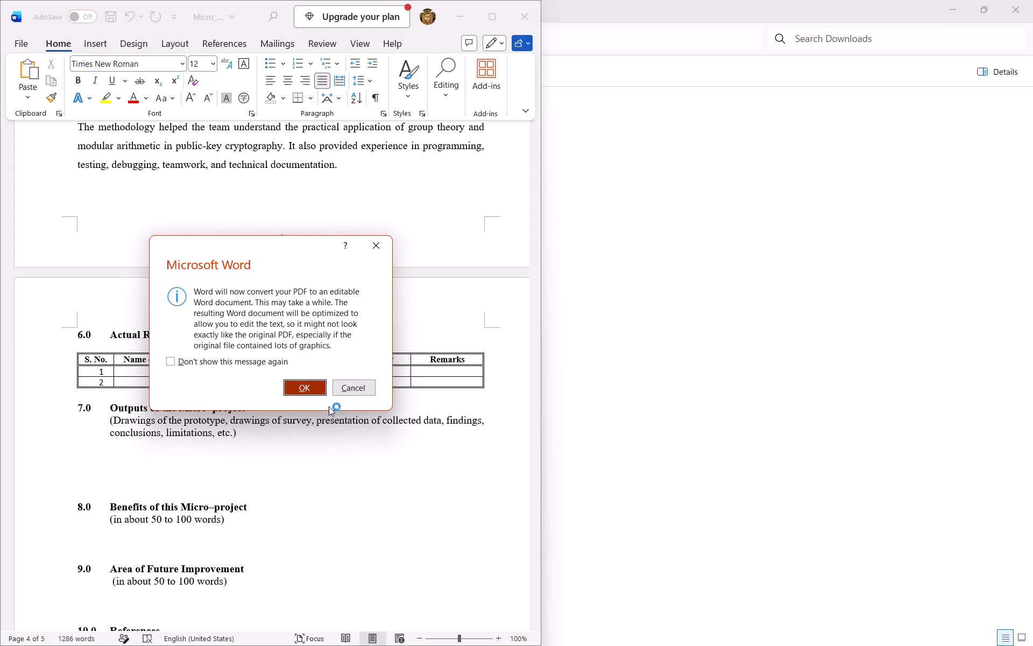
{"action": "left_click", "coordinate": [312, 388]}
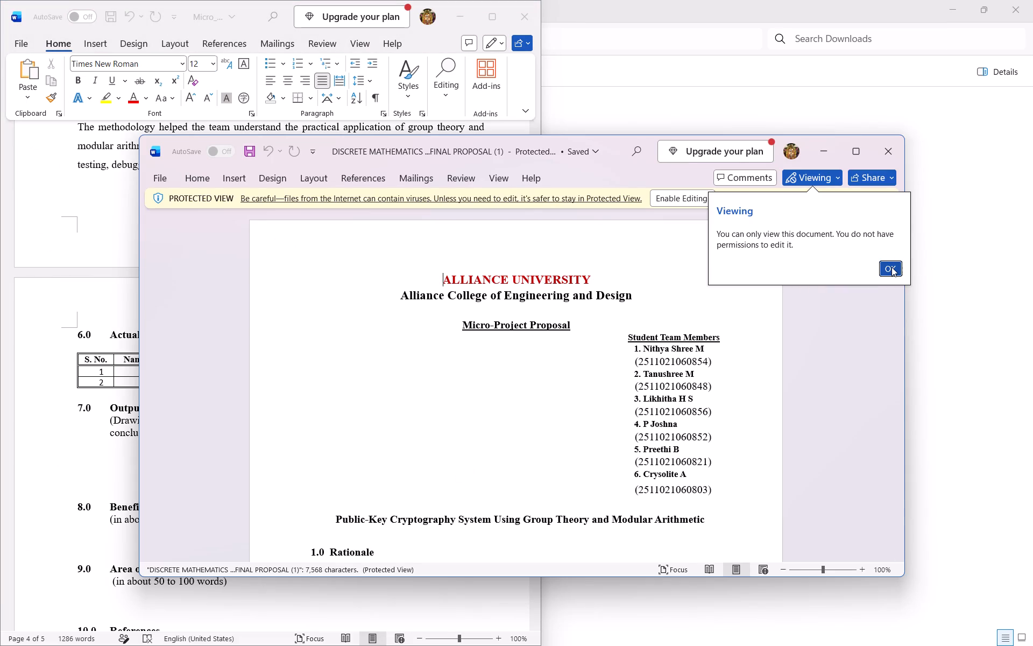
{"action": "left_click", "coordinate": [892, 267]}
Enable editing of the protected proposal document and accept its conversion to an editable Word document.
{"action": "scroll", "coordinate": [635, 376], "scroll_direction": "down", "scroll_amount": 8}
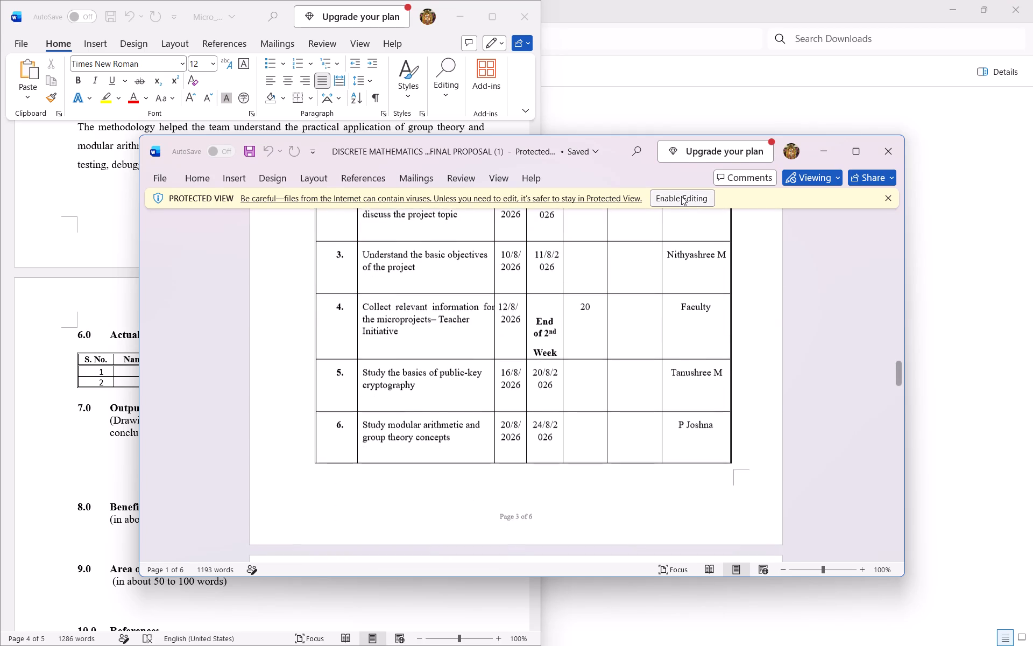
{"action": "left_click", "coordinate": [681, 195]}
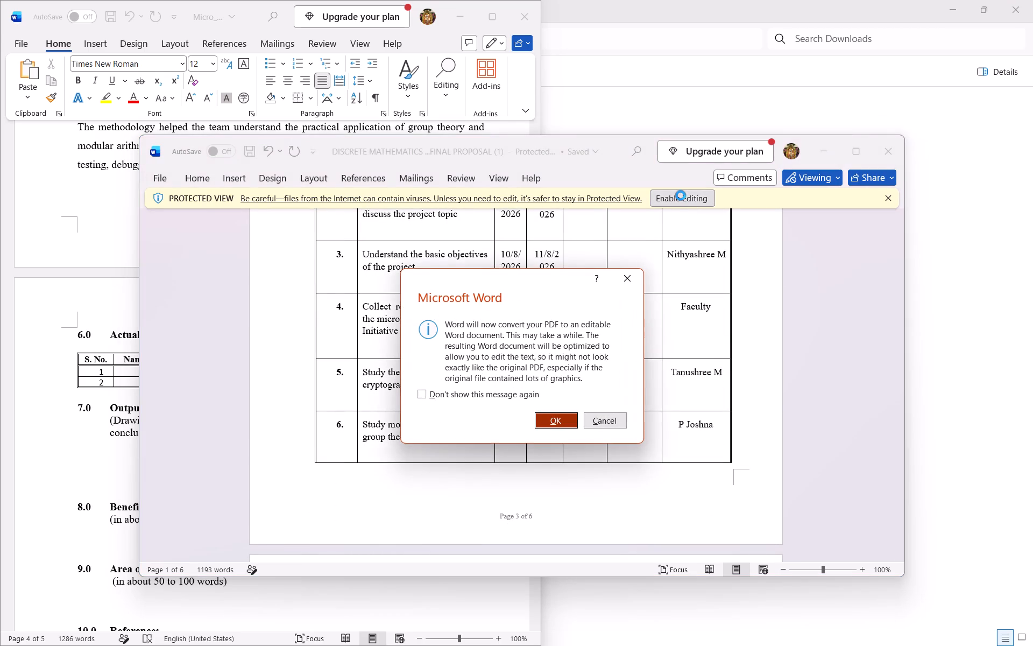
{"action": "left_click", "coordinate": [551, 416]}
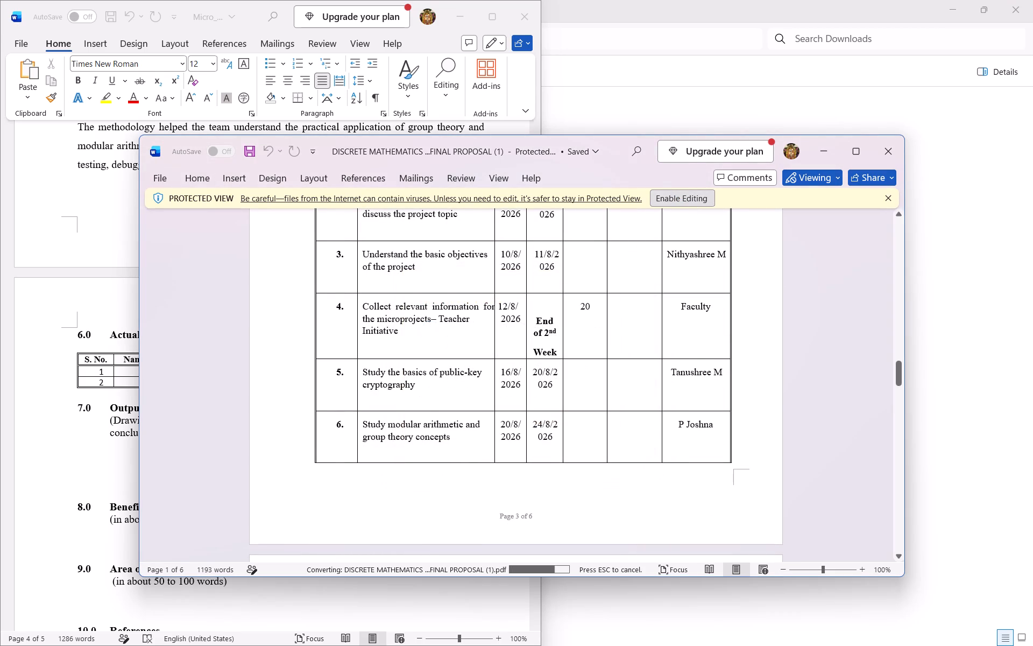
Look through the converted proposal for the resources table under 6.0 Tentative Resources Required.
{"action": "scroll", "coordinate": [551, 416], "scroll_direction": "up", "scroll_amount": 9}
{"action": "scroll", "coordinate": [551, 416], "scroll_direction": "down", "scroll_amount": 2}
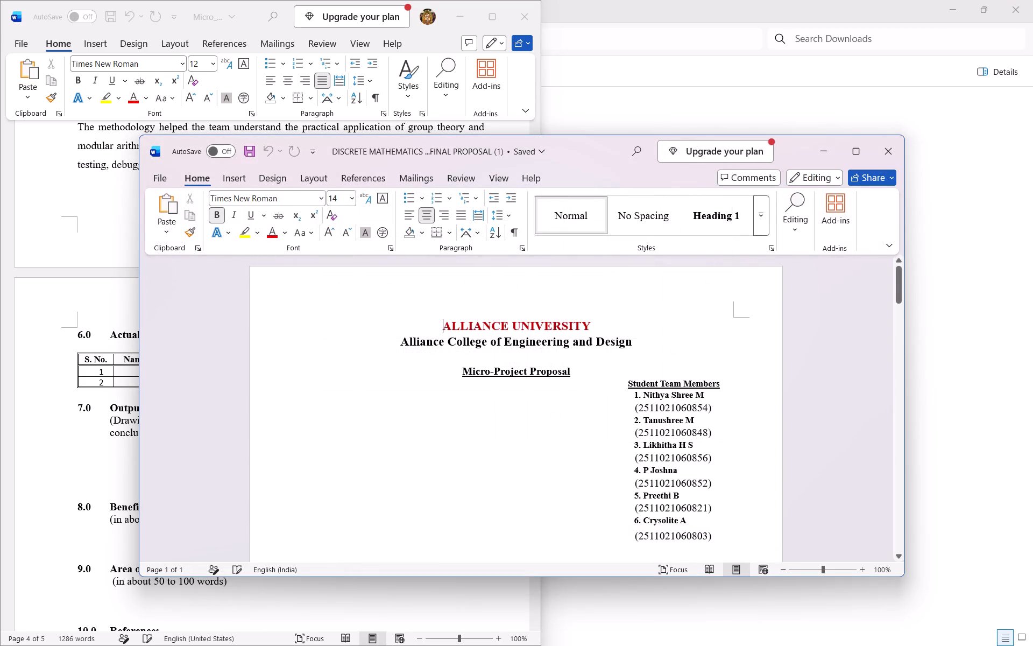
{"action": "scroll", "coordinate": [551, 416], "scroll_direction": "down", "scroll_amount": 5}
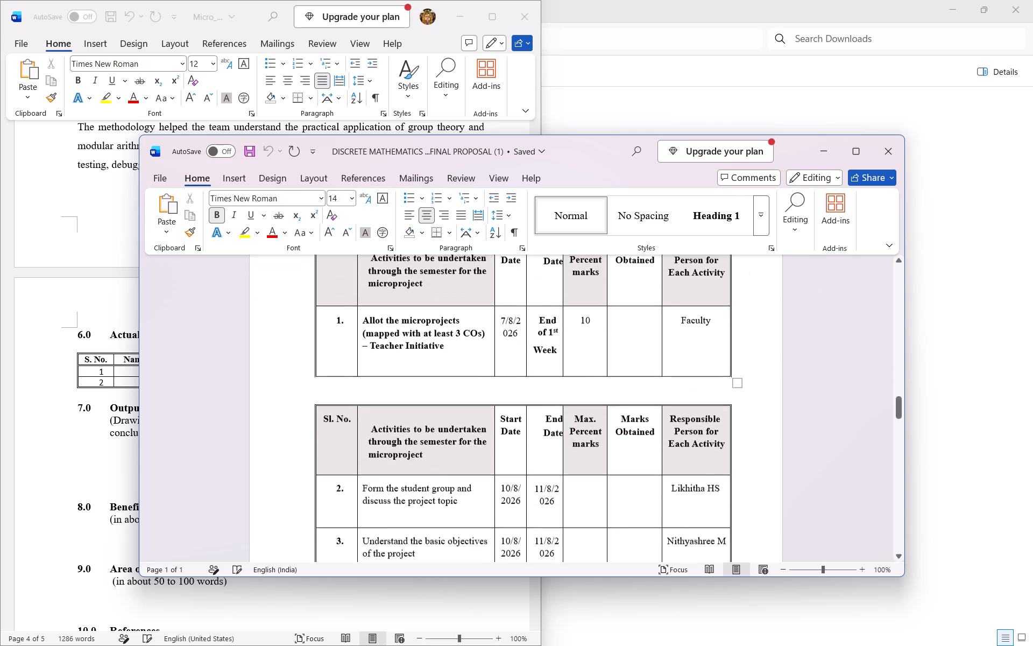
{"action": "scroll", "coordinate": [551, 416], "scroll_direction": "down", "scroll_amount": 1}
{"action": "scroll", "coordinate": [551, 416], "scroll_direction": "up", "scroll_amount": 3}
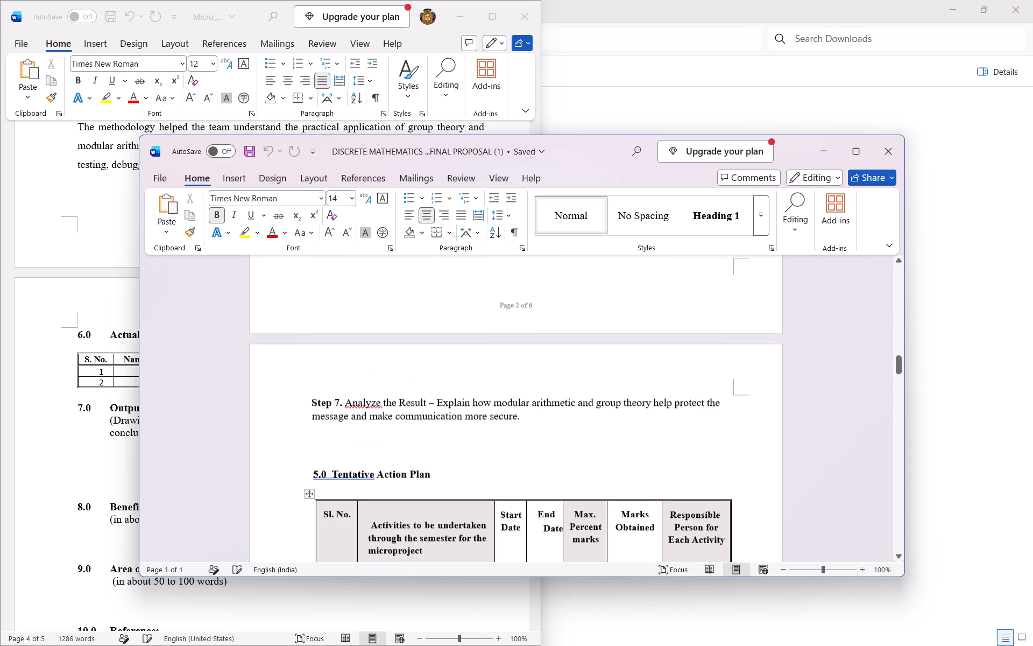
{"action": "scroll", "coordinate": [551, 416], "scroll_direction": "up", "scroll_amount": 1}
{"action": "scroll", "coordinate": [551, 416], "scroll_direction": "down", "scroll_amount": 2}
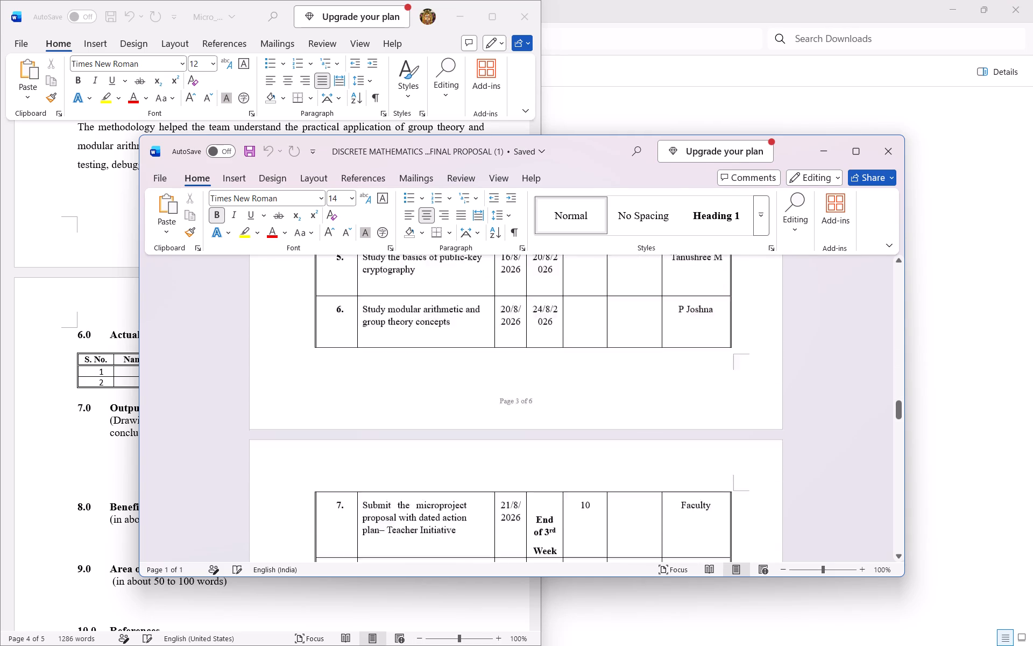
{"action": "scroll", "coordinate": [551, 416], "scroll_direction": "up", "scroll_amount": 3}
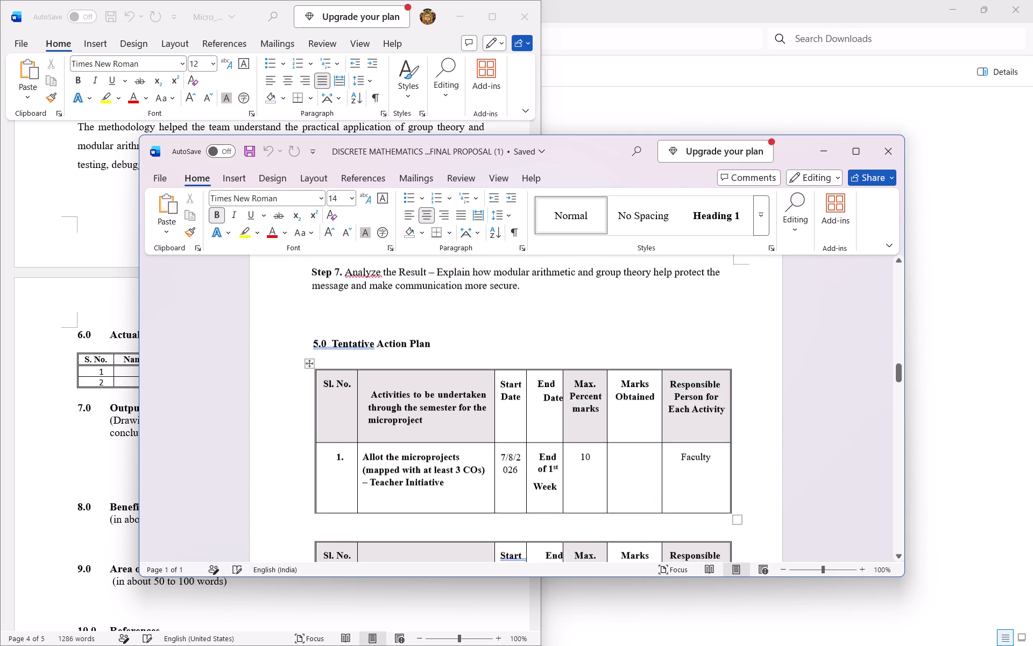
{"action": "scroll", "coordinate": [551, 416], "scroll_direction": "down", "scroll_amount": 14}
{"action": "scroll", "coordinate": [551, 416], "scroll_direction": "up", "scroll_amount": 1}
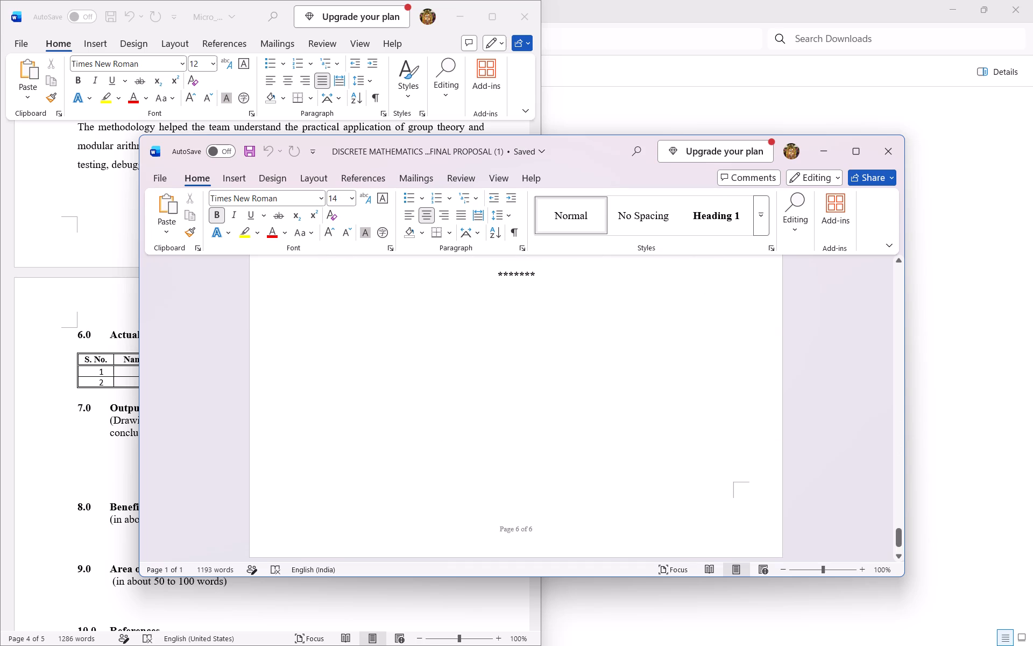
{"action": "scroll", "coordinate": [551, 416], "scroll_direction": "up", "scroll_amount": 2}
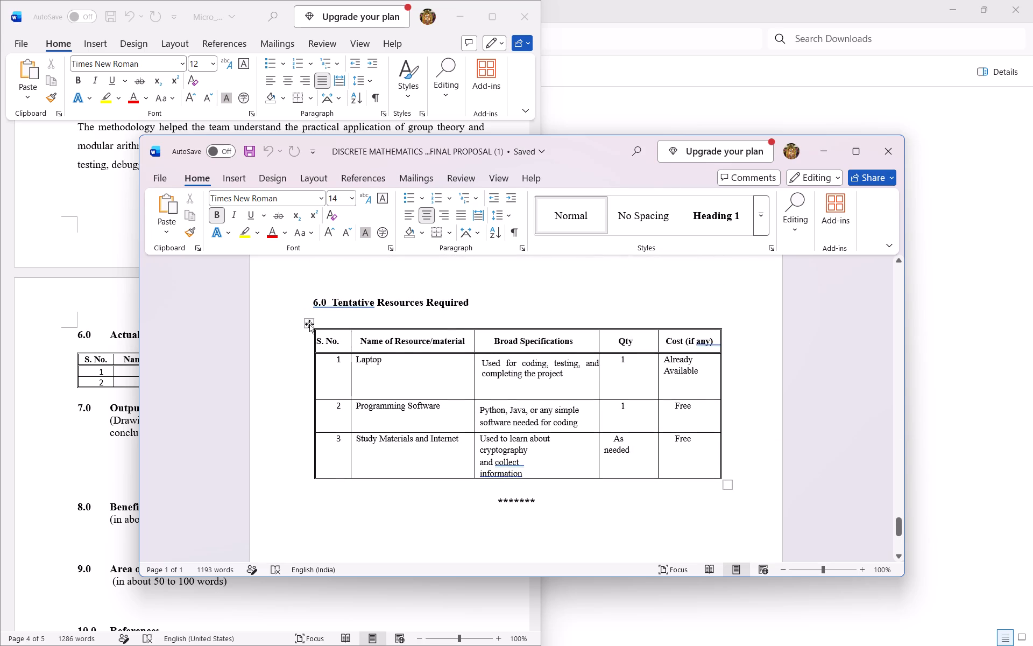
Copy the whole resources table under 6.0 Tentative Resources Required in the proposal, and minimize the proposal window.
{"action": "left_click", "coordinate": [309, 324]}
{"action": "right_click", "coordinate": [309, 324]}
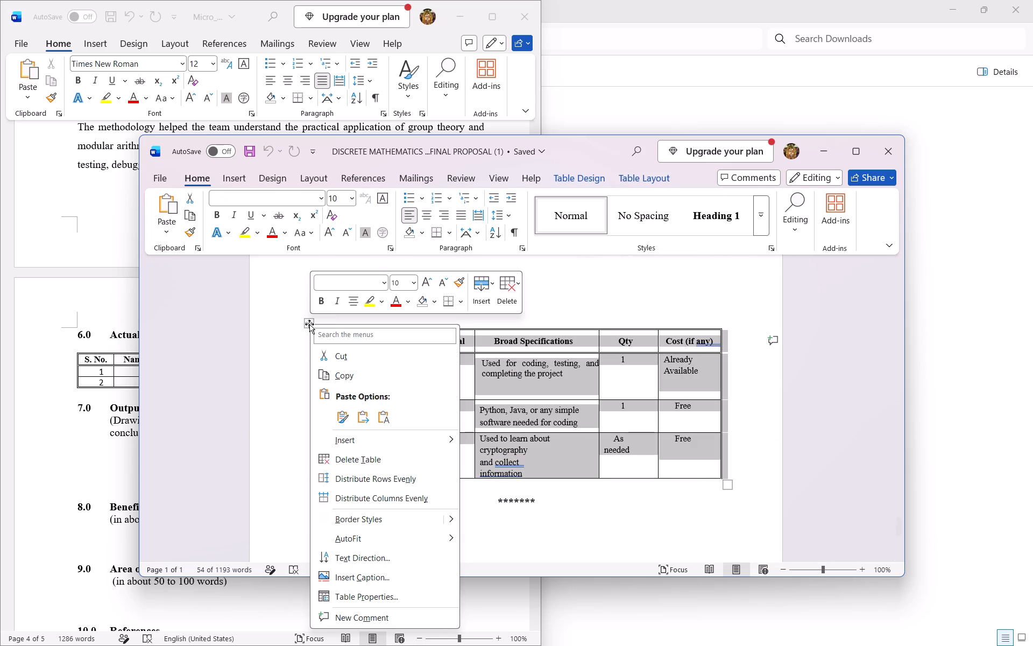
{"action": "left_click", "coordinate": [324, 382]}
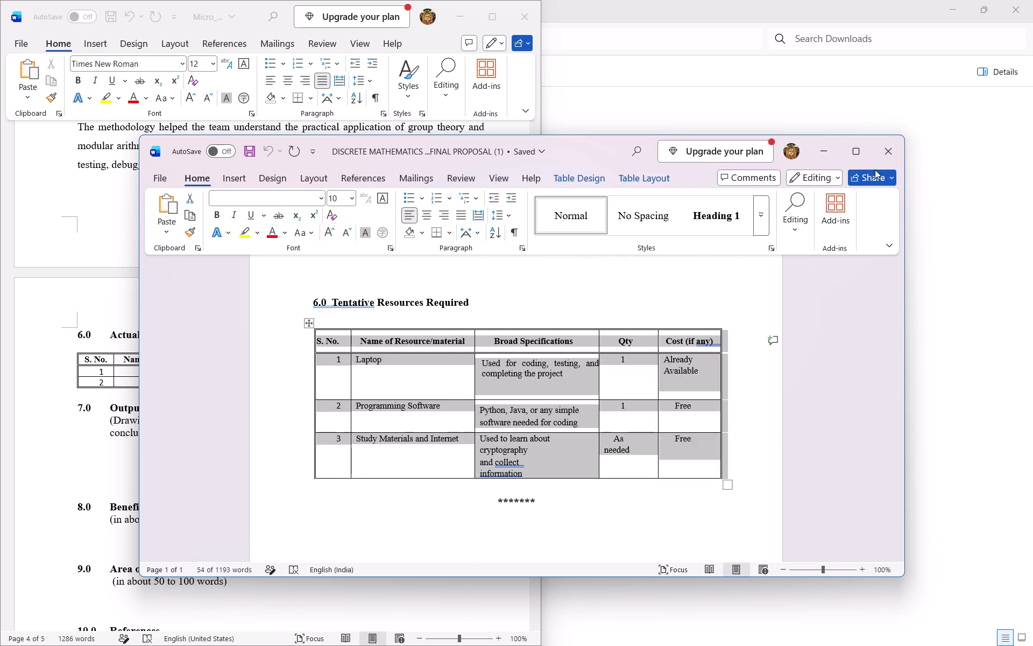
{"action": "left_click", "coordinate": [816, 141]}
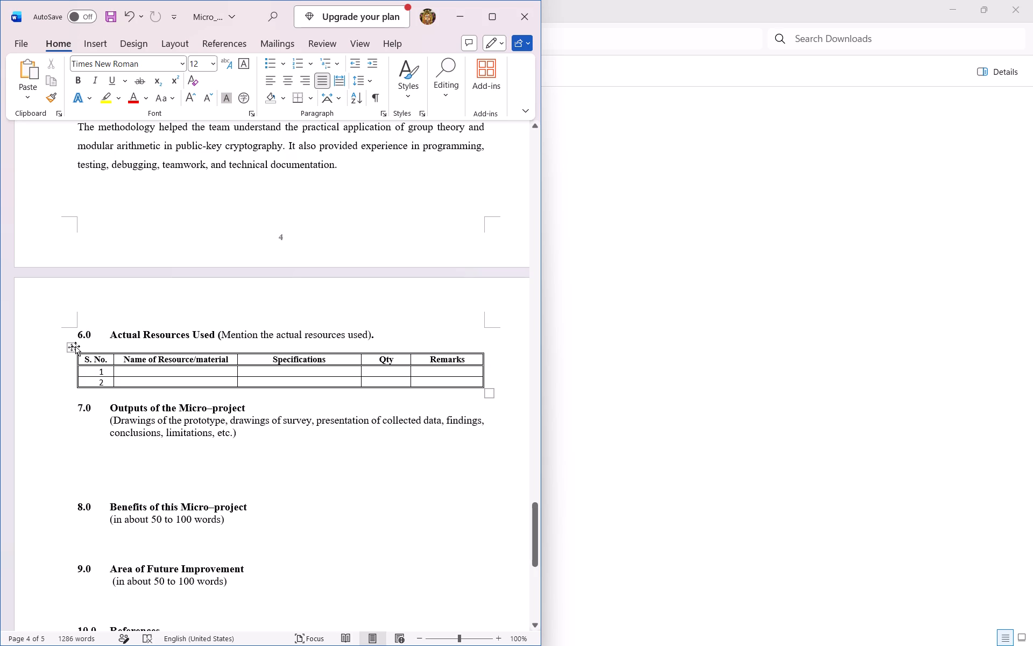
Remove the template's empty resources table under the 6.0 Actual Resources Used heading in the report.
{"action": "left_click", "coordinate": [74, 348]}
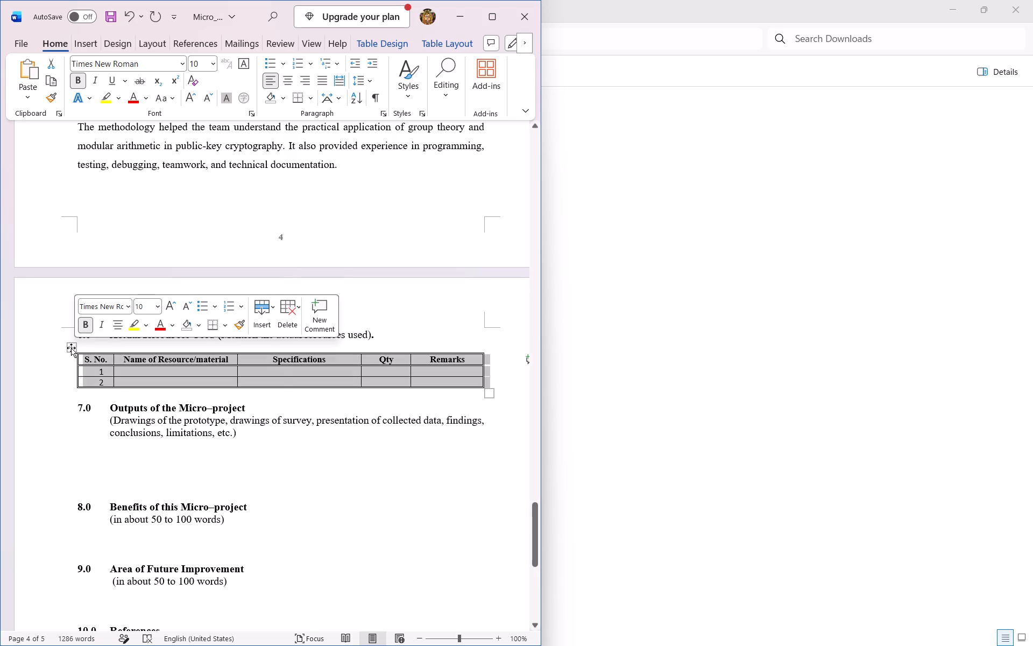
{"action": "right_click", "coordinate": [71, 348]}
{"action": "left_click", "coordinate": [123, 81]}
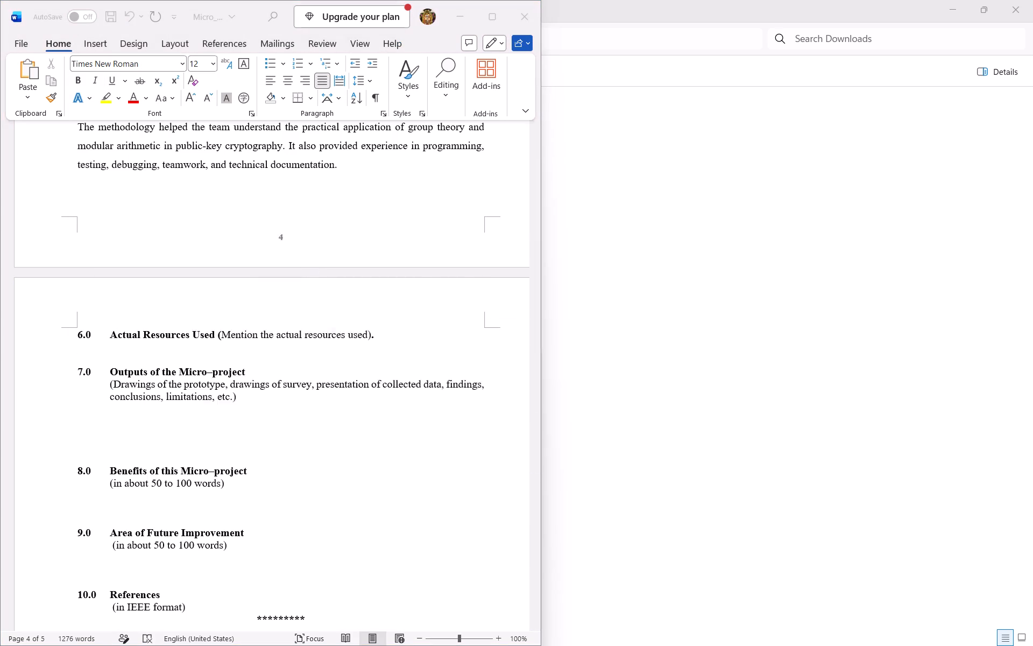
Copy the proposal's 6.0 Tentative Resources Required table and paste it on the blank line under 6.0 Actual Resources Used in the report.
{"action": "right_click", "coordinate": [307, 325]}
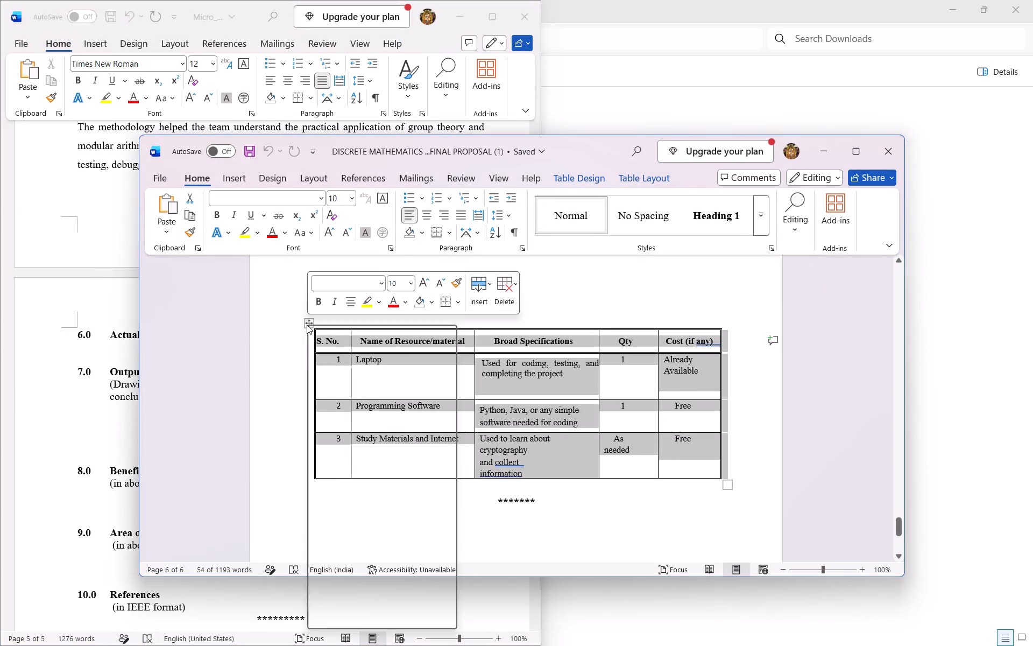
{"action": "left_click", "coordinate": [345, 369]}
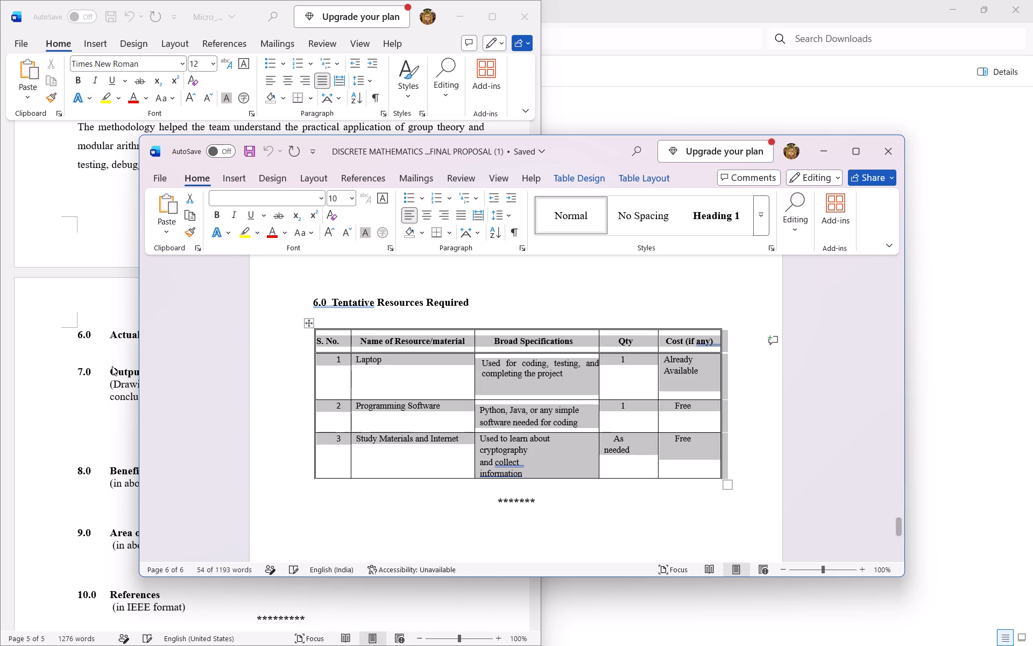
{"action": "left_click", "coordinate": [88, 350]}
{"action": "left_click", "coordinate": [89, 348]}
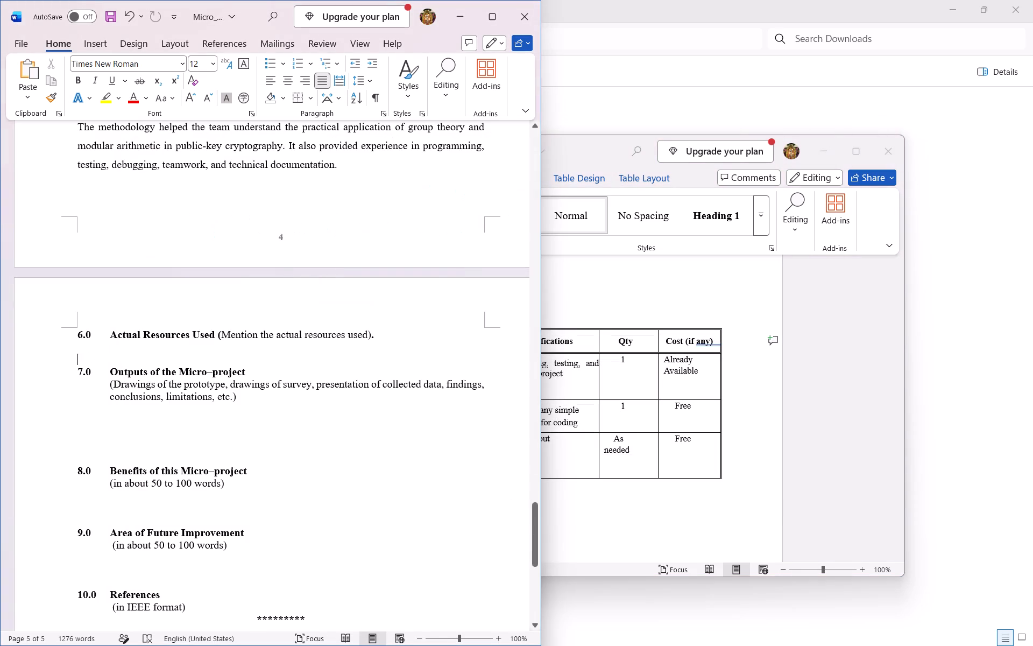
{"action": "key", "text": "ctrl+v"}
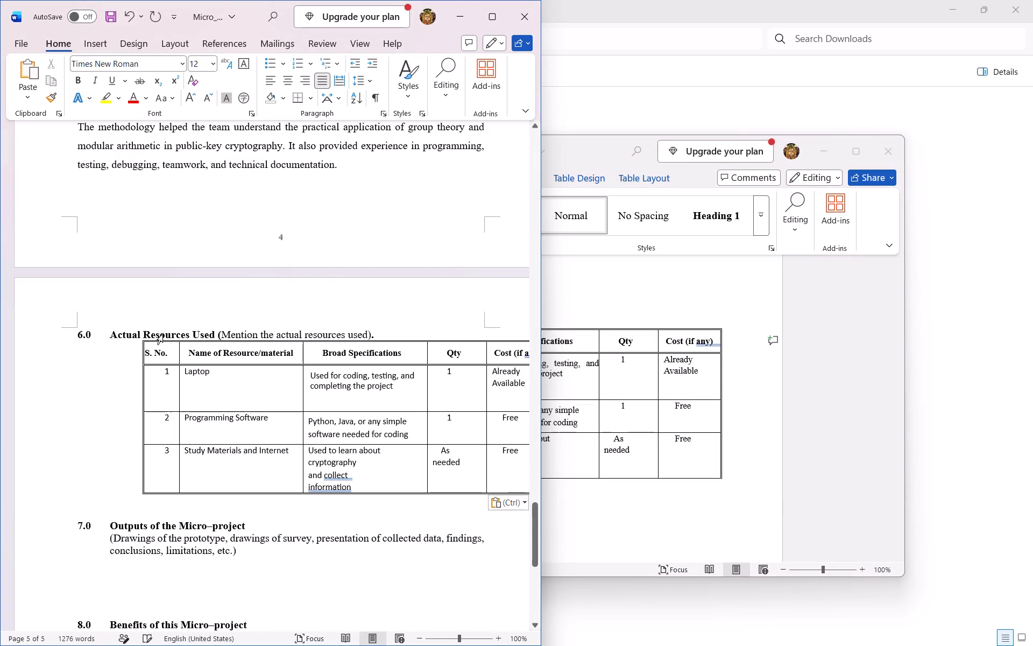
Maximize the report window and insert a blank line between the 6.0 Actual Resources Used heading and the pasted table.
{"action": "left_click", "coordinate": [489, 15]}
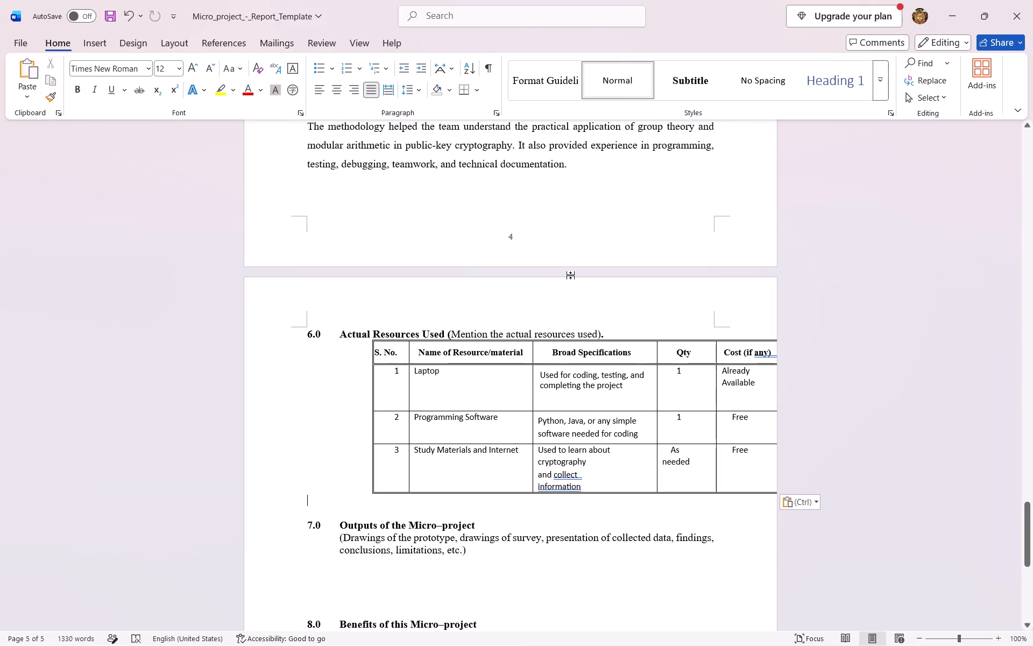
{"action": "key", "text": "BackSpace"}
{"action": "left_click", "coordinate": [617, 334]}
{"action": "key", "text": "Return"}
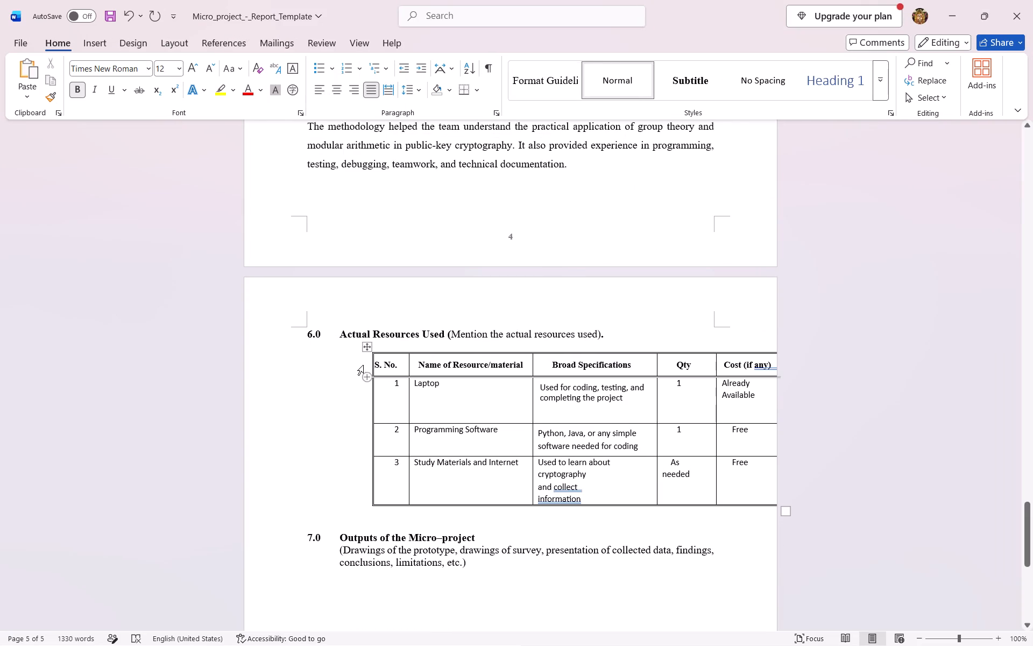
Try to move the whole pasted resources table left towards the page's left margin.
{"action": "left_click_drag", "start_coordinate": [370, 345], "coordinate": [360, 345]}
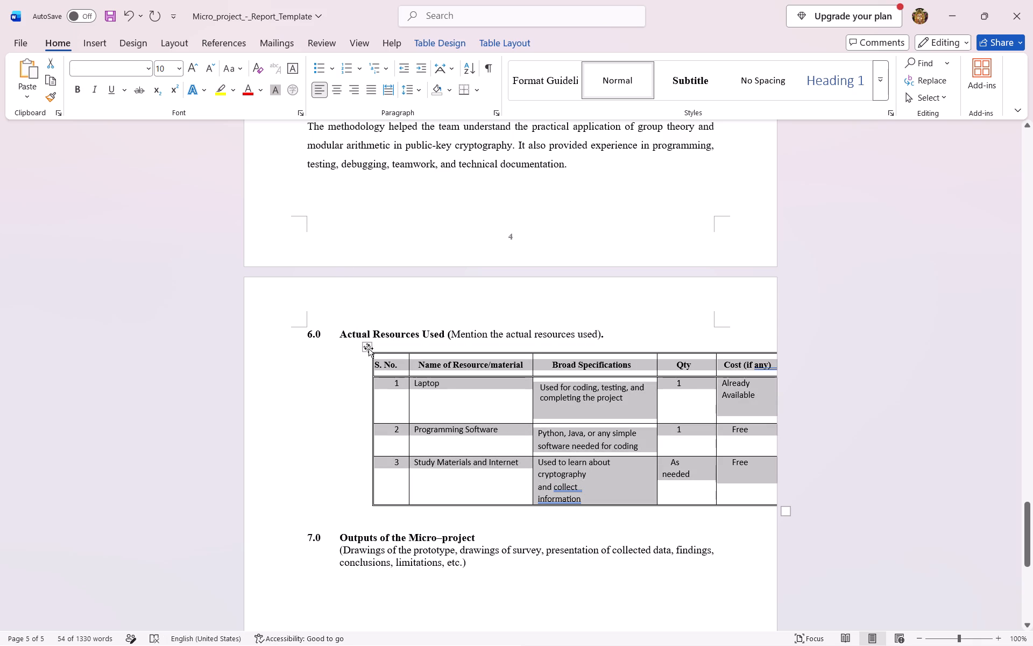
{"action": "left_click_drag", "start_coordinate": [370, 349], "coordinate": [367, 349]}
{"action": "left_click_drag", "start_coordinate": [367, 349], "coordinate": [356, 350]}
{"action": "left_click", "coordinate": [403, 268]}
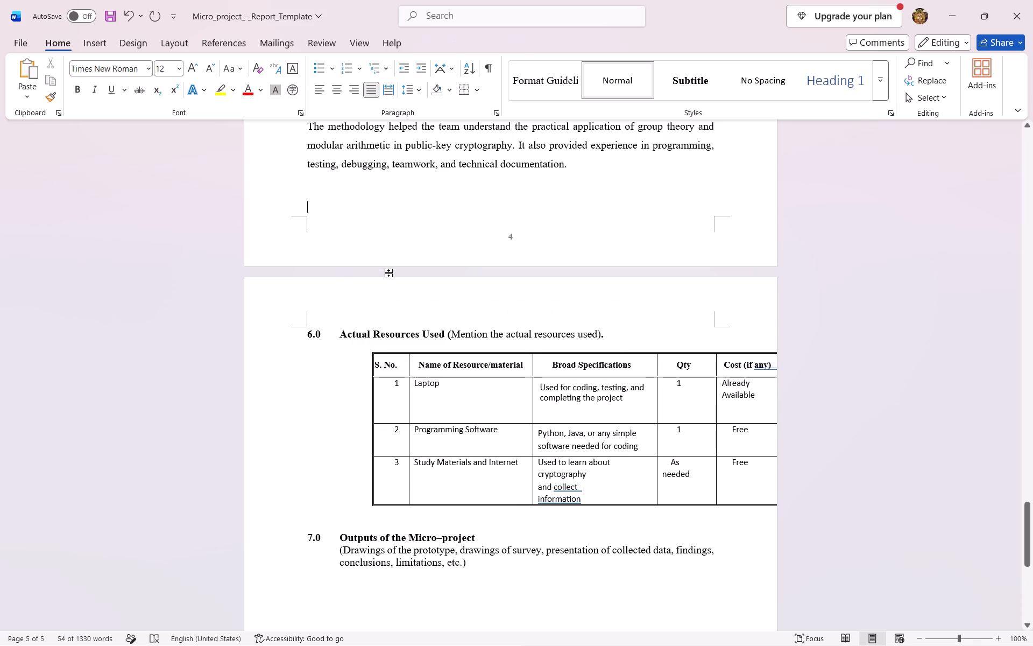
Narrow the S. No. column of the resources table by moving the table's left border inward.
{"action": "left_click", "coordinate": [373, 381]}
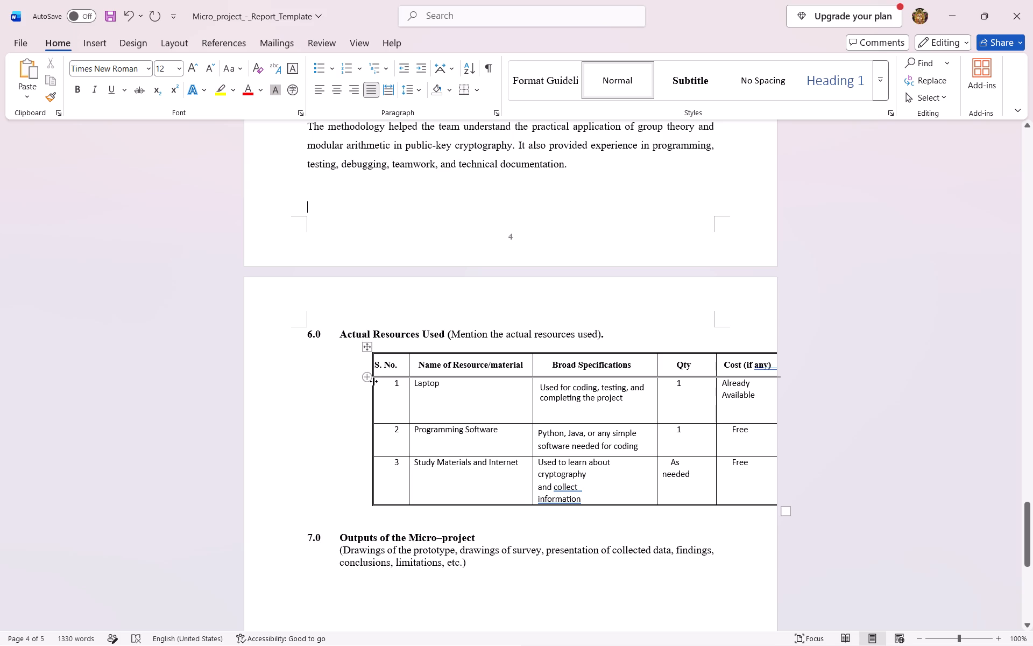
{"action": "left_click_drag", "start_coordinate": [373, 381], "coordinate": [393, 389]}
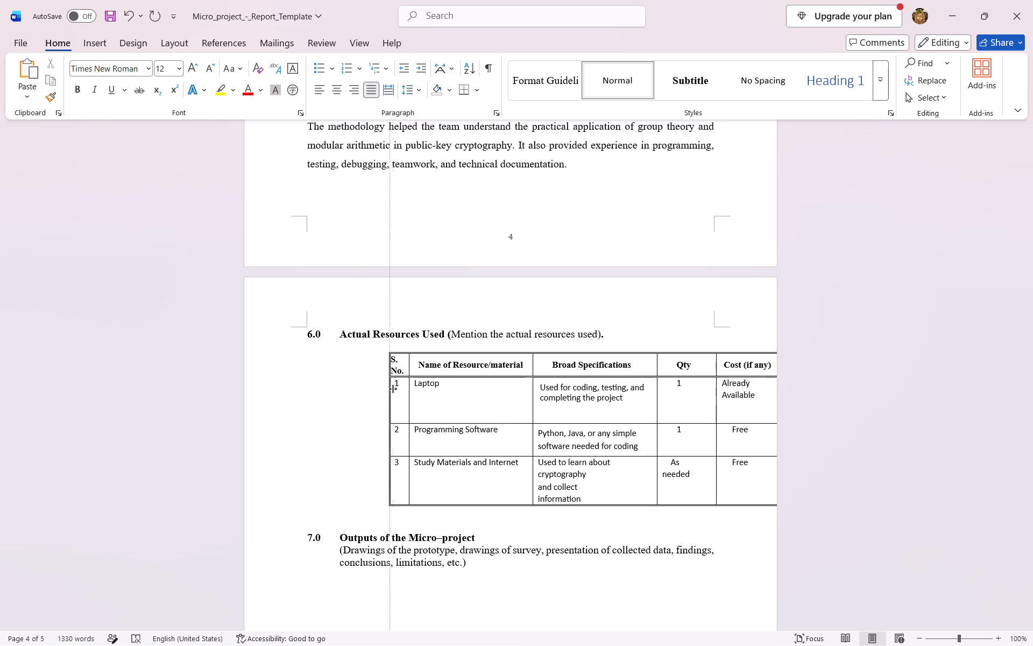
{"action": "left_click_drag", "start_coordinate": [393, 389], "coordinate": [390, 390]}
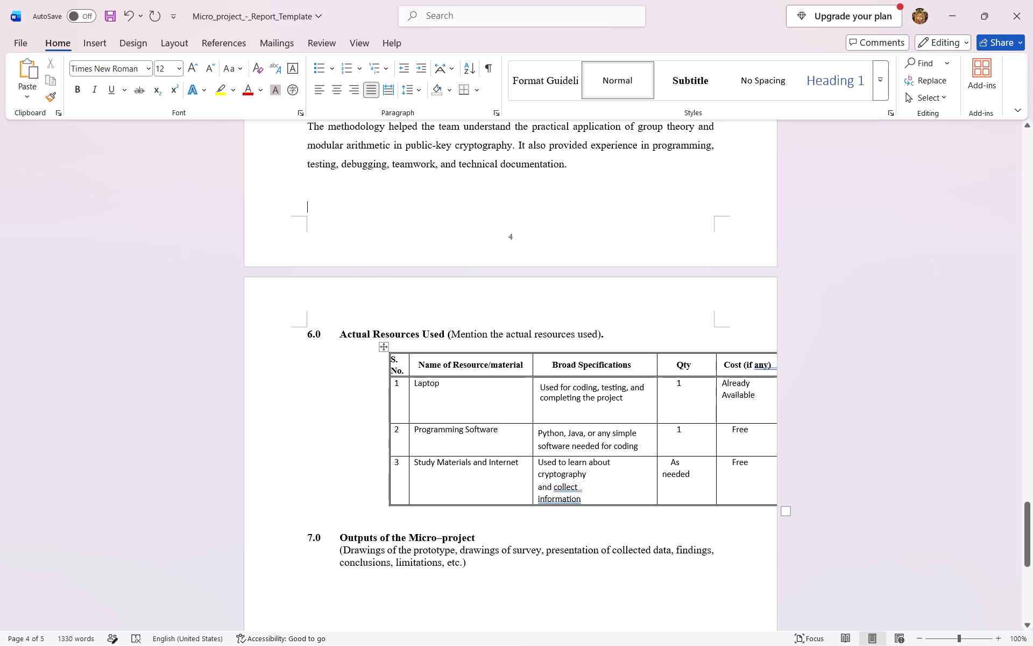
Change the first column heading of the resources table to SL. No.
{"action": "left_click", "coordinate": [396, 361]}
{"action": "key", "text": "shift+l"}
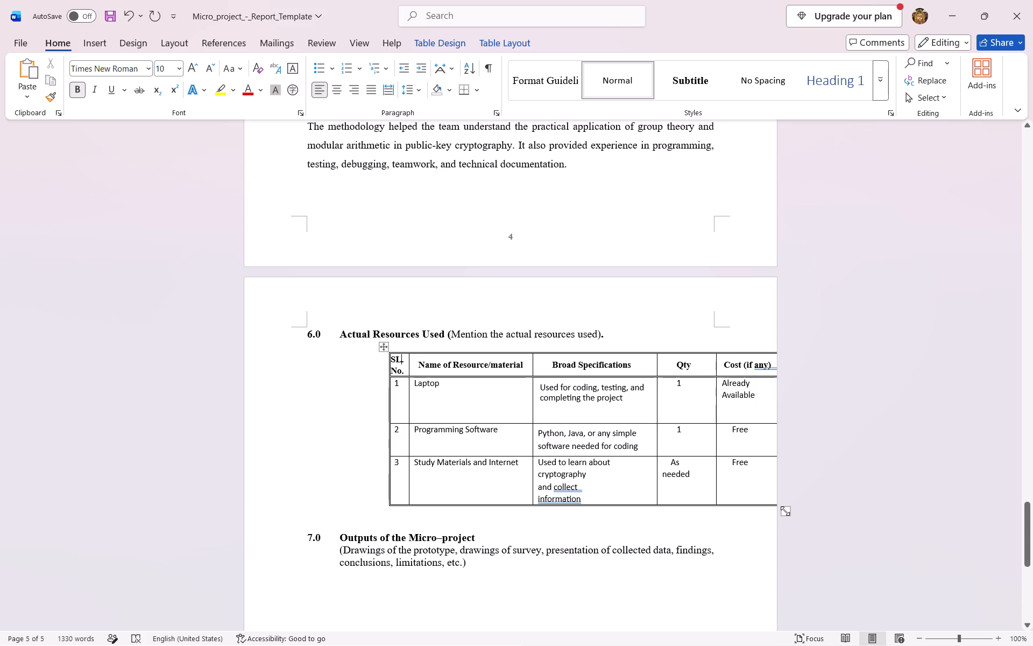
Shrink the whole resources table from its lower-right corner so it fits within the page's right margin.
{"action": "left_click_drag", "start_coordinate": [785, 511], "coordinate": [780, 511]}
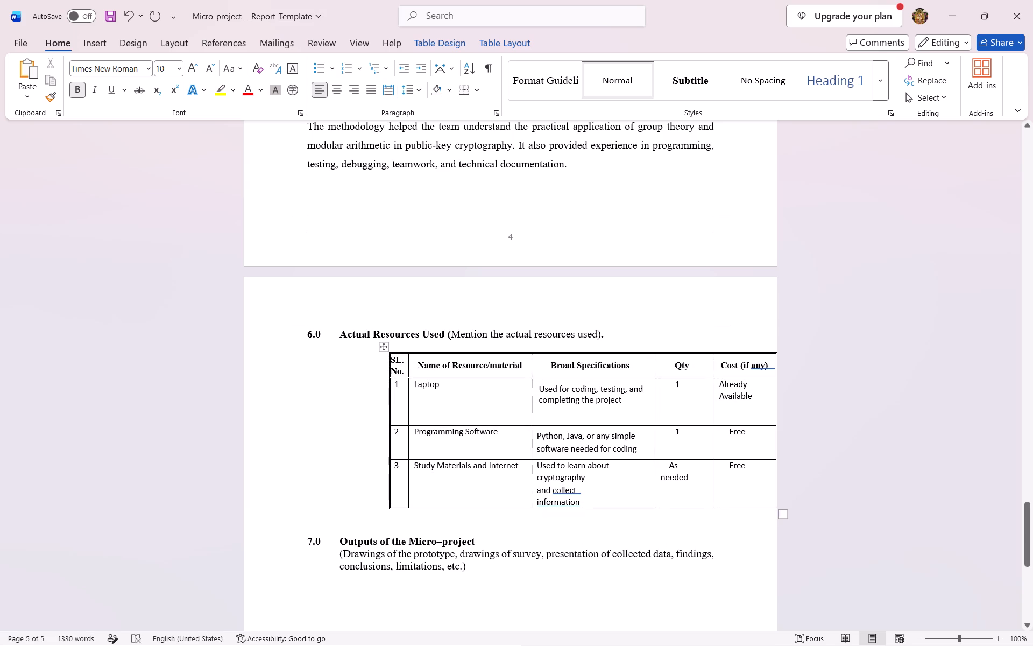
{"action": "left_click_drag", "start_coordinate": [783, 512], "coordinate": [697, 488]}
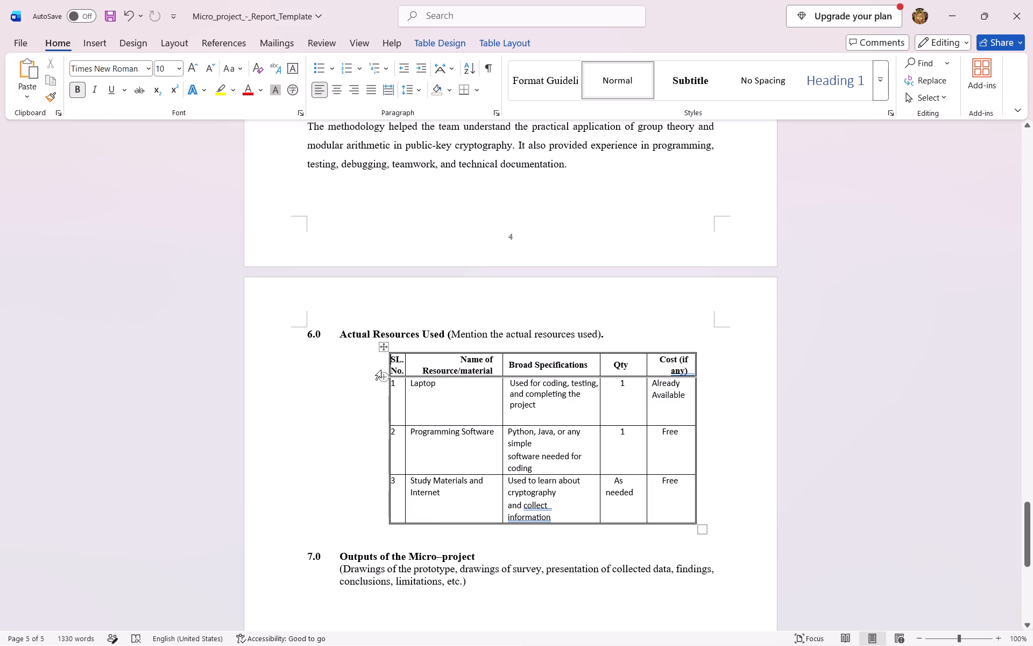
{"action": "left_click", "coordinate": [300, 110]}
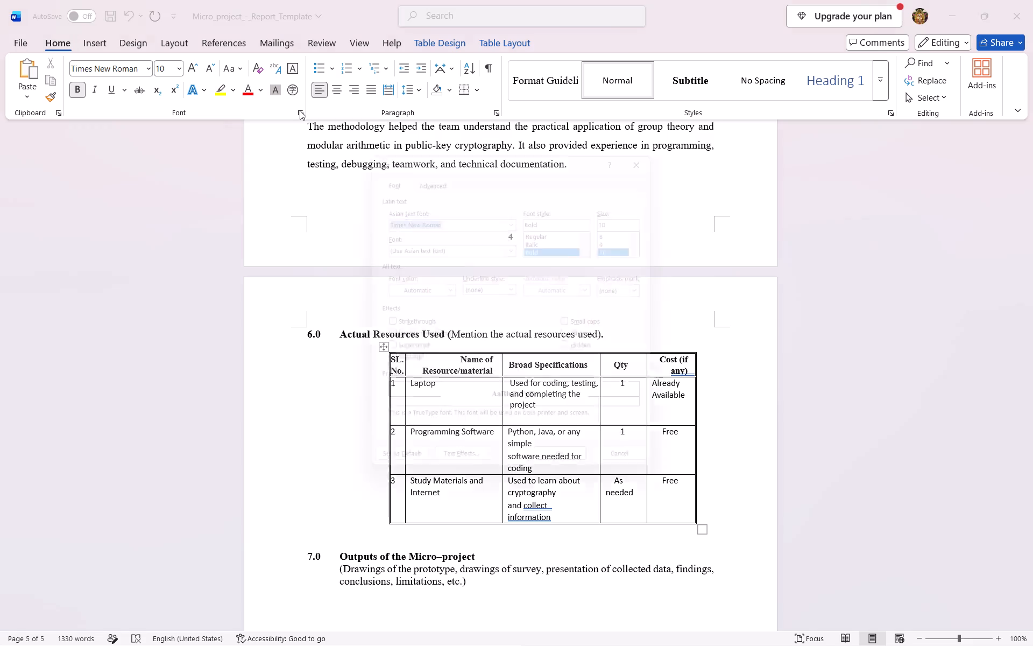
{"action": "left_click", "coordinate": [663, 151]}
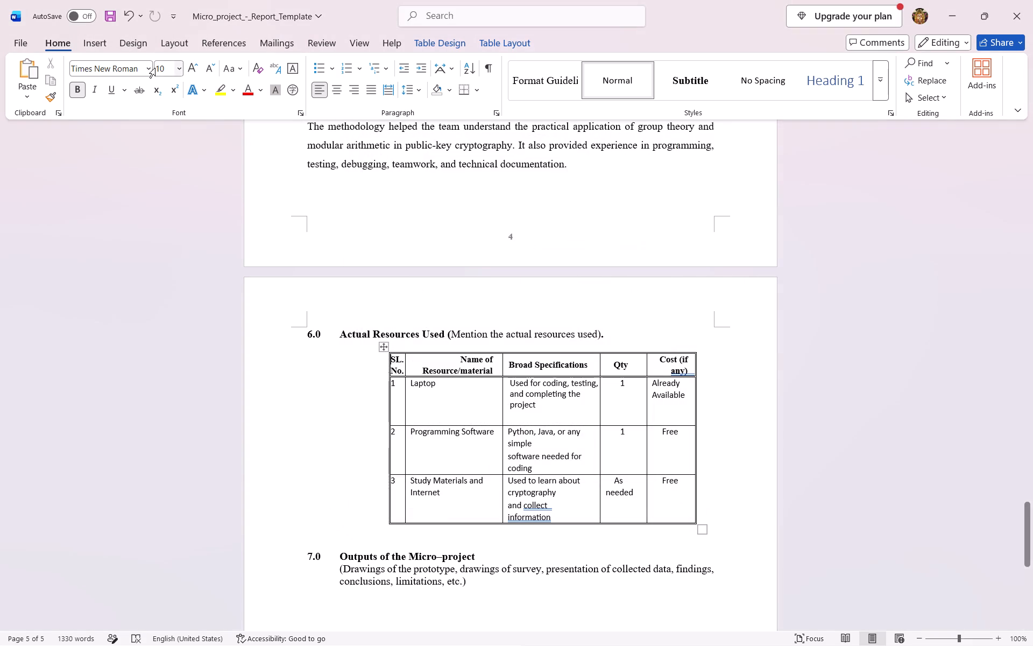
Show the collected clipboard items and clear them all.
{"action": "left_click", "coordinate": [53, 111]}
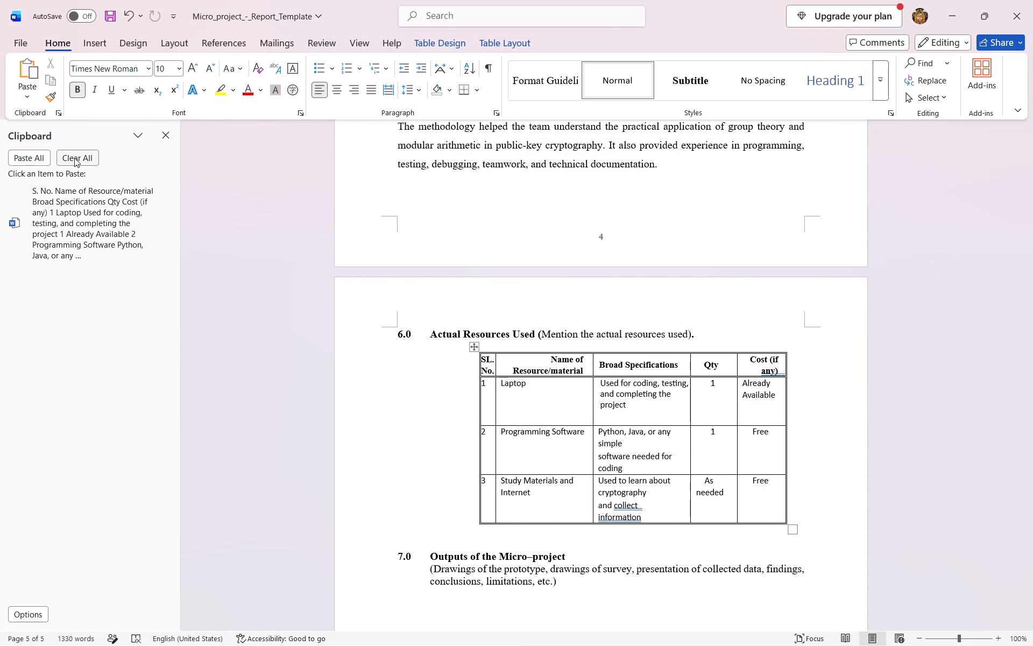
{"action": "left_click", "coordinate": [34, 214]}
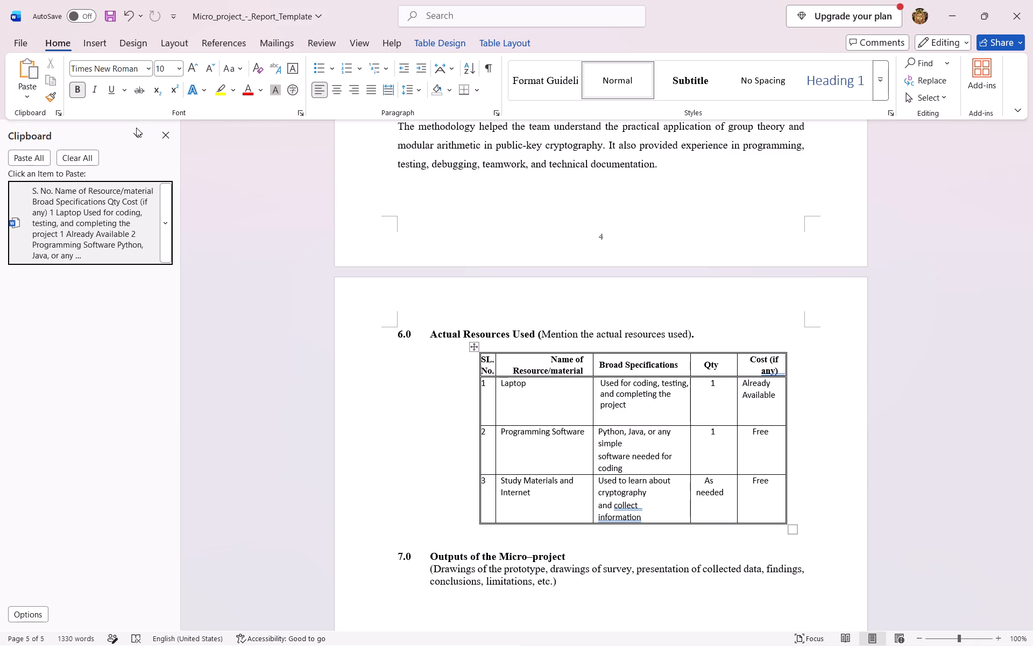
{"action": "left_click", "coordinate": [136, 128]}
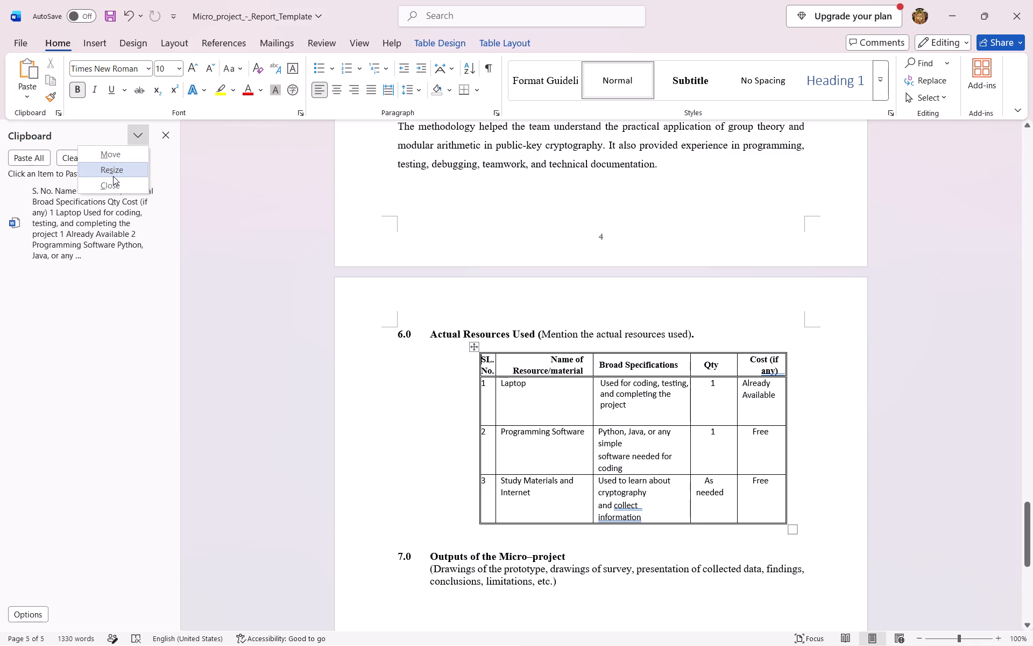
{"action": "left_click", "coordinate": [112, 174]}
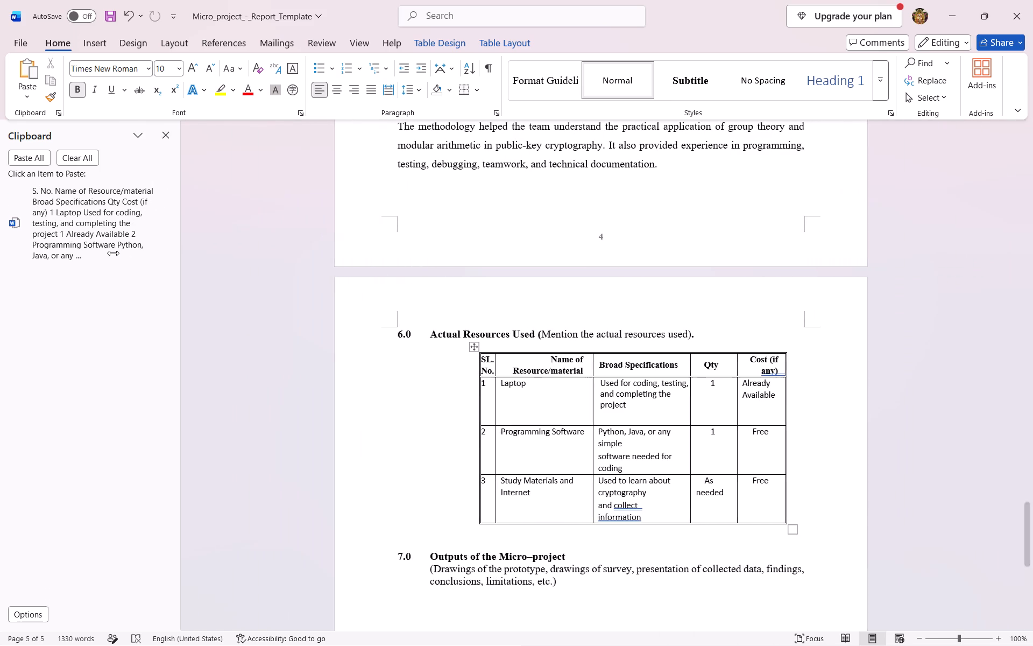
{"action": "left_click", "coordinate": [79, 158]}
{"action": "double_click", "coordinate": [79, 158]}
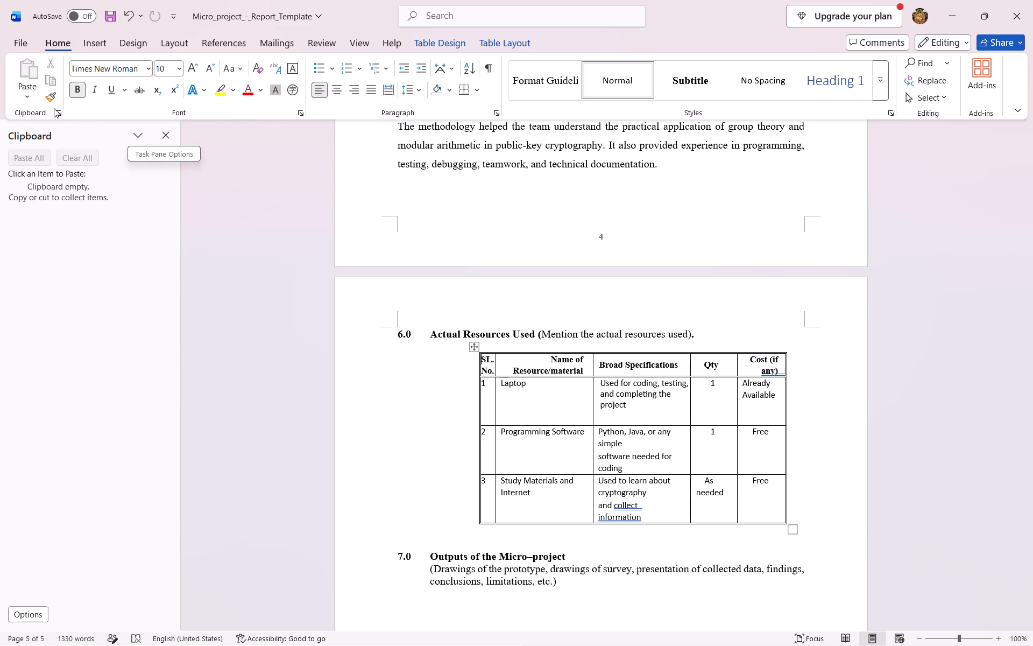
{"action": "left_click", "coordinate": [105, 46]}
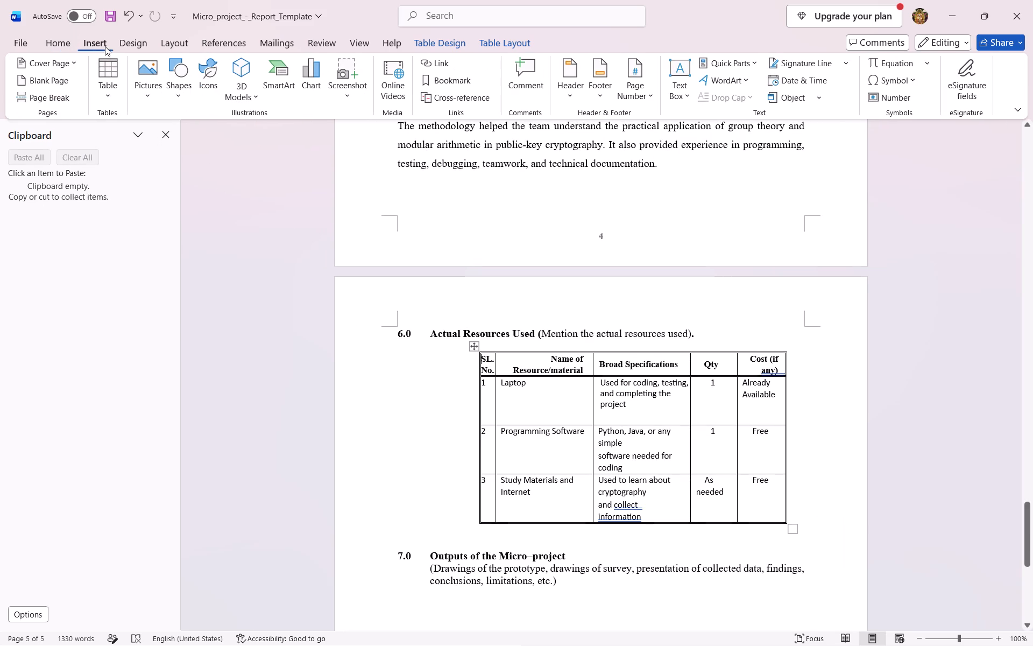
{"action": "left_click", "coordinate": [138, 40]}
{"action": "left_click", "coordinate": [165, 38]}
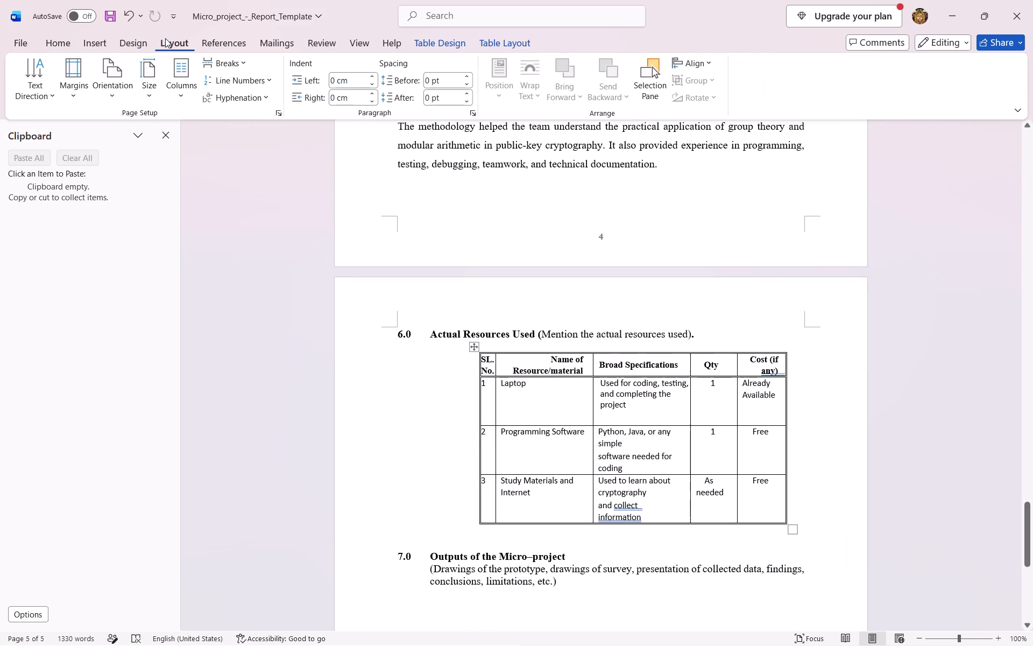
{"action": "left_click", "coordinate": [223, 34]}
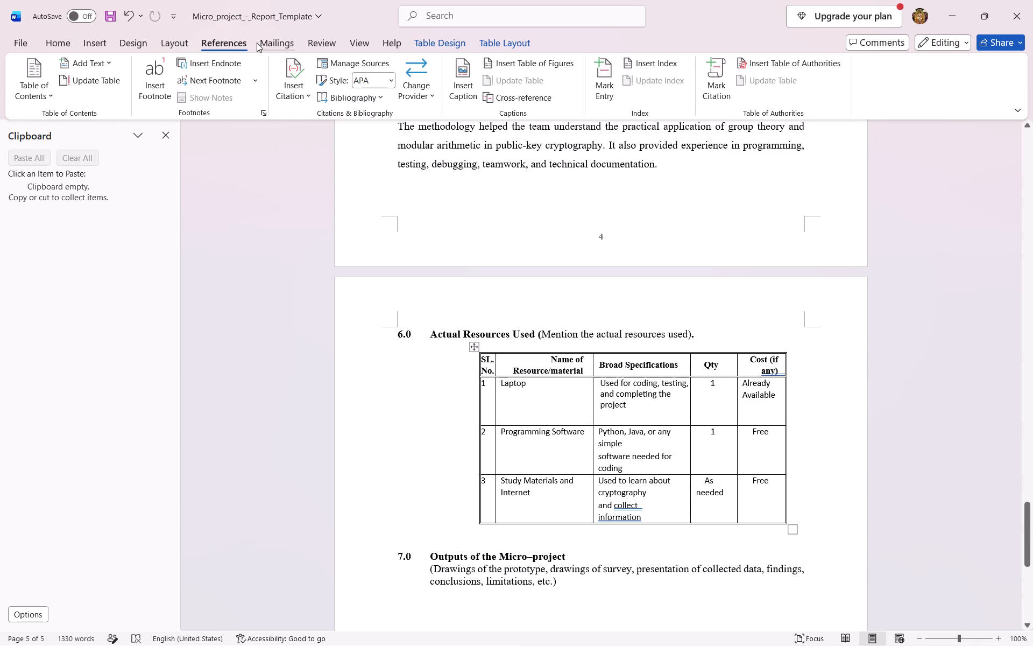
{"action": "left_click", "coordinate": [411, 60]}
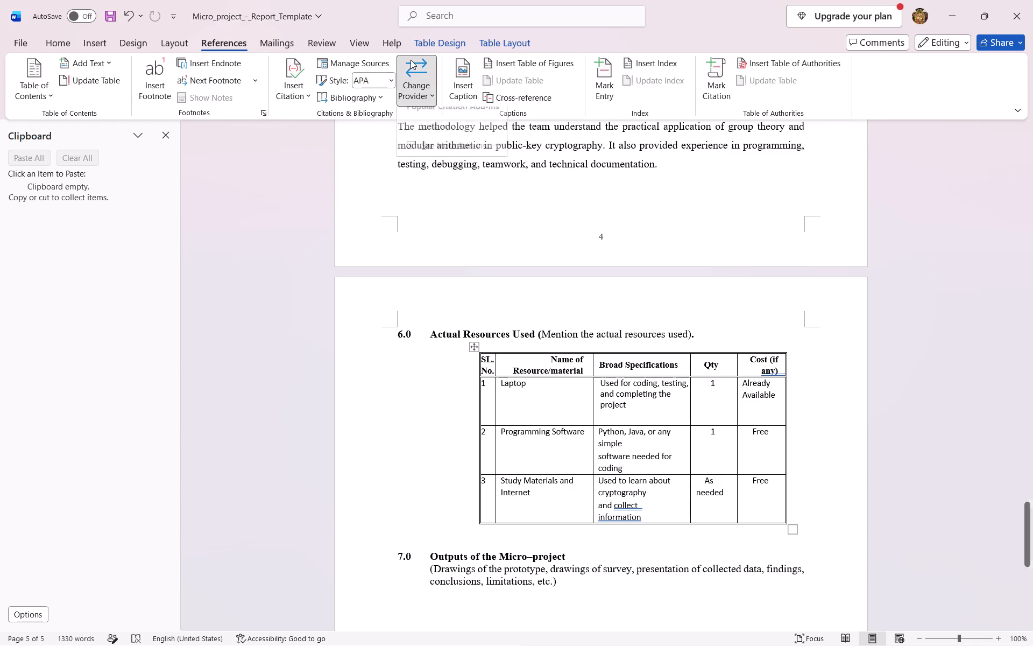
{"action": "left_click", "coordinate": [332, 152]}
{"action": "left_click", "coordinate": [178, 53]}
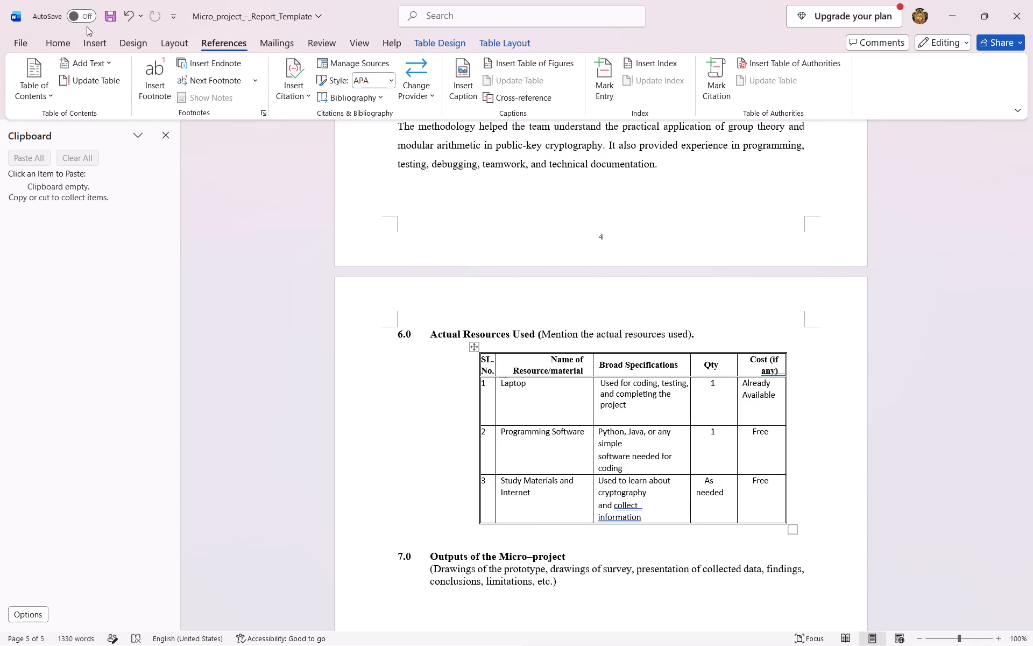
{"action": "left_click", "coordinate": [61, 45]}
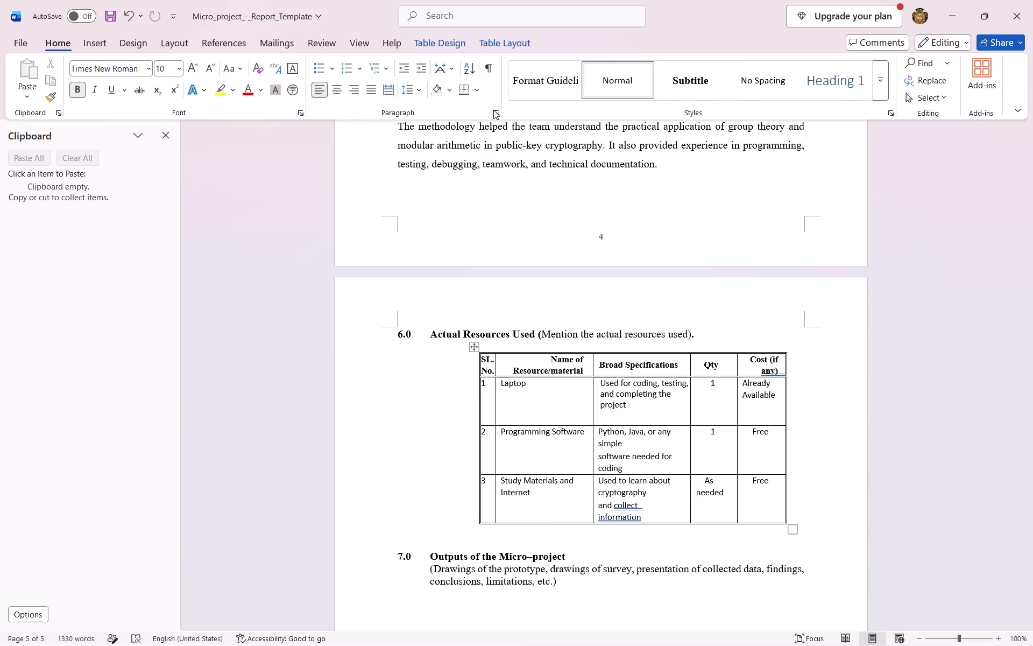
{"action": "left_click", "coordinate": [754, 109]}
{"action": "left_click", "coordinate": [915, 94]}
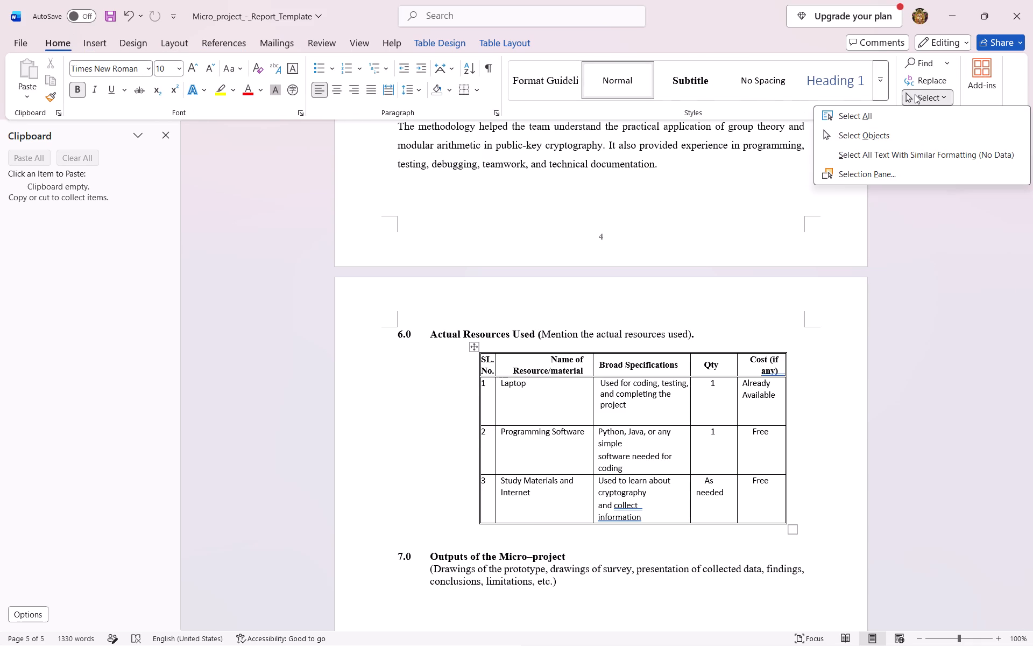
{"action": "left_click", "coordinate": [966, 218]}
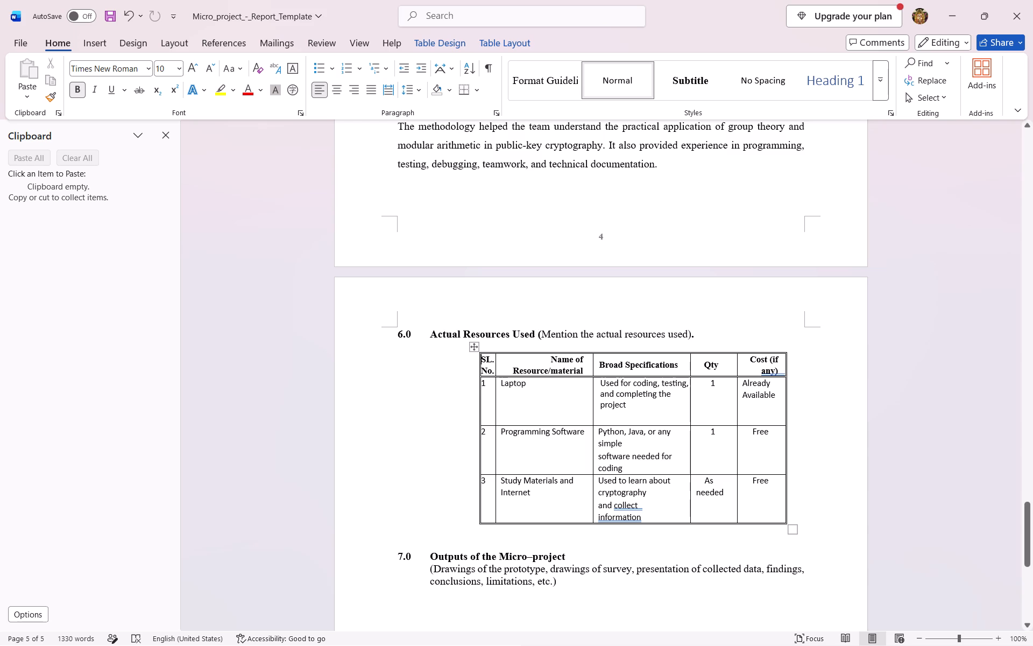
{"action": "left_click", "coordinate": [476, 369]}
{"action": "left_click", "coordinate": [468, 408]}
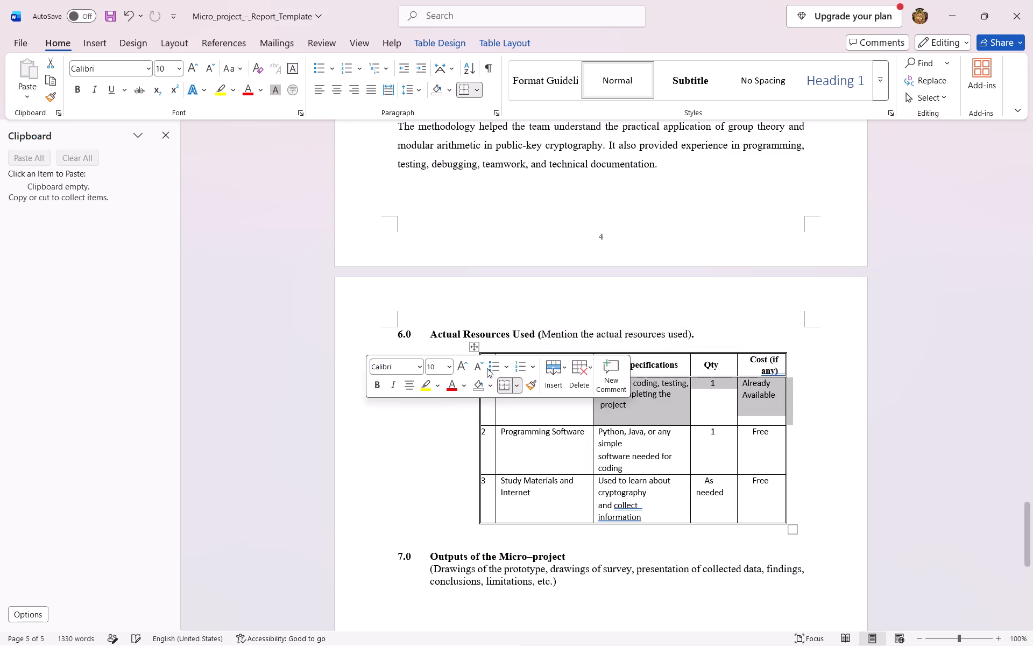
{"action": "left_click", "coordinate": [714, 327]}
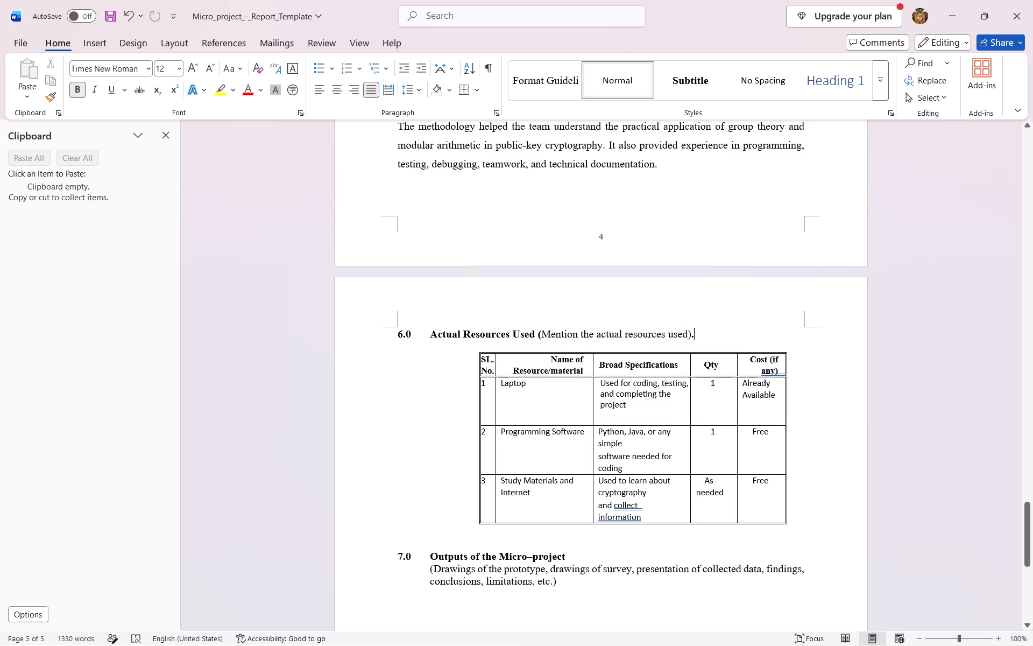
Cut the whole resources table and paste it back on the empty line below the 6.0 heading, keeping its source formatting.
{"action": "right_click", "coordinate": [473, 351]}
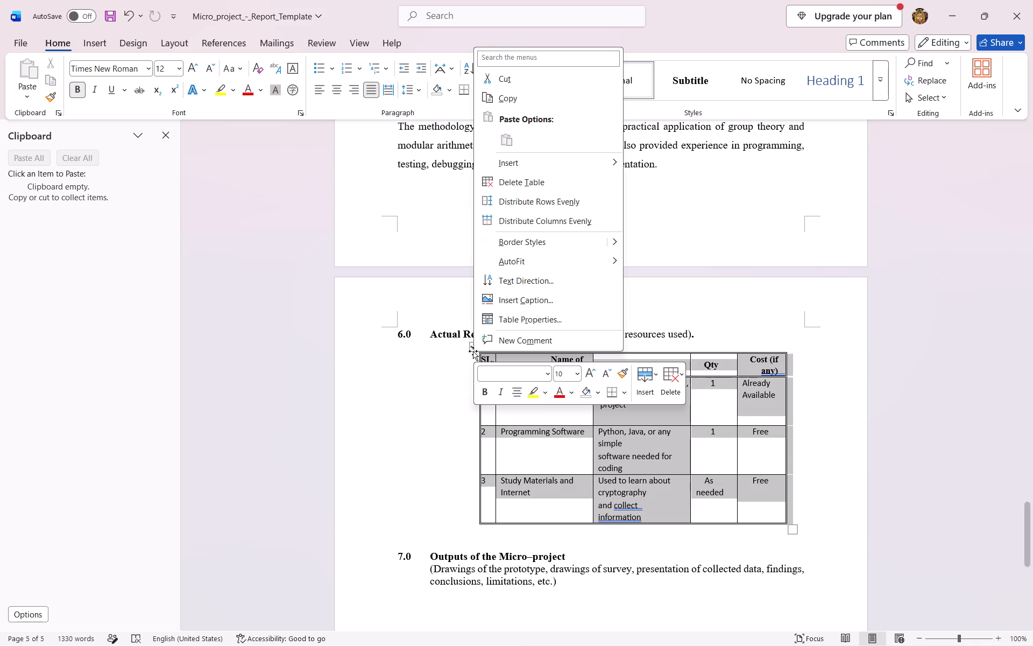
{"action": "left_click", "coordinate": [491, 80]}
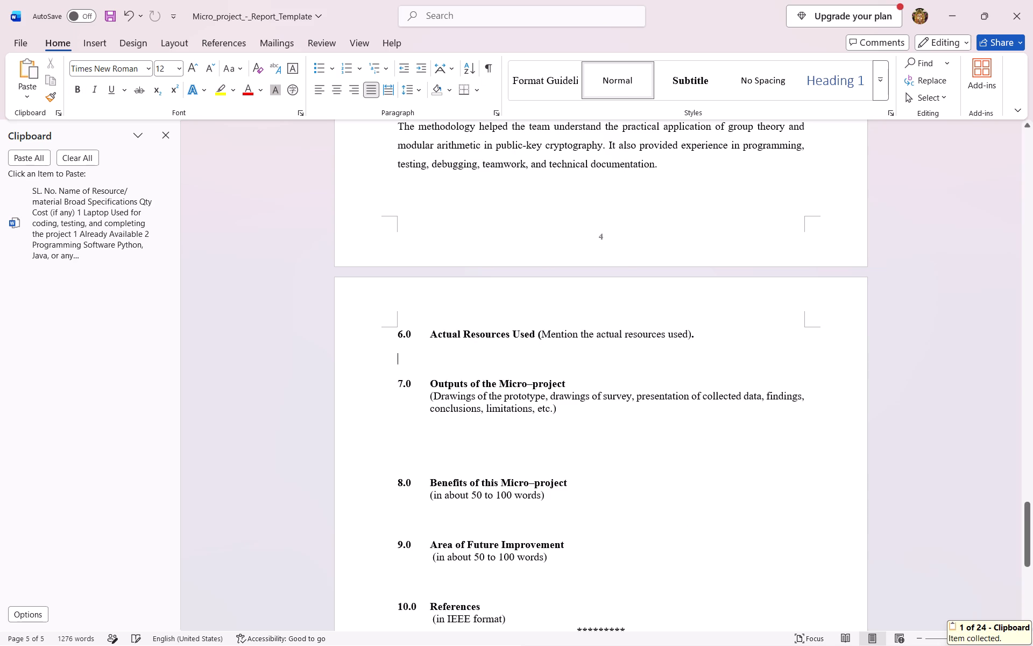
{"action": "right_click", "coordinate": [399, 359]}
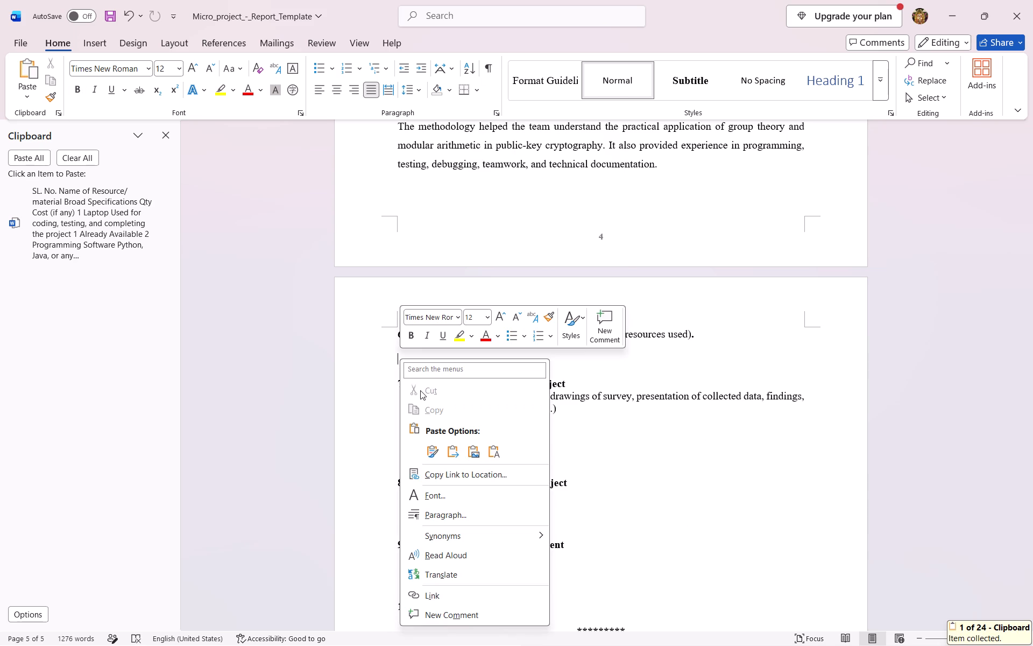
{"action": "left_click", "coordinate": [431, 432]}
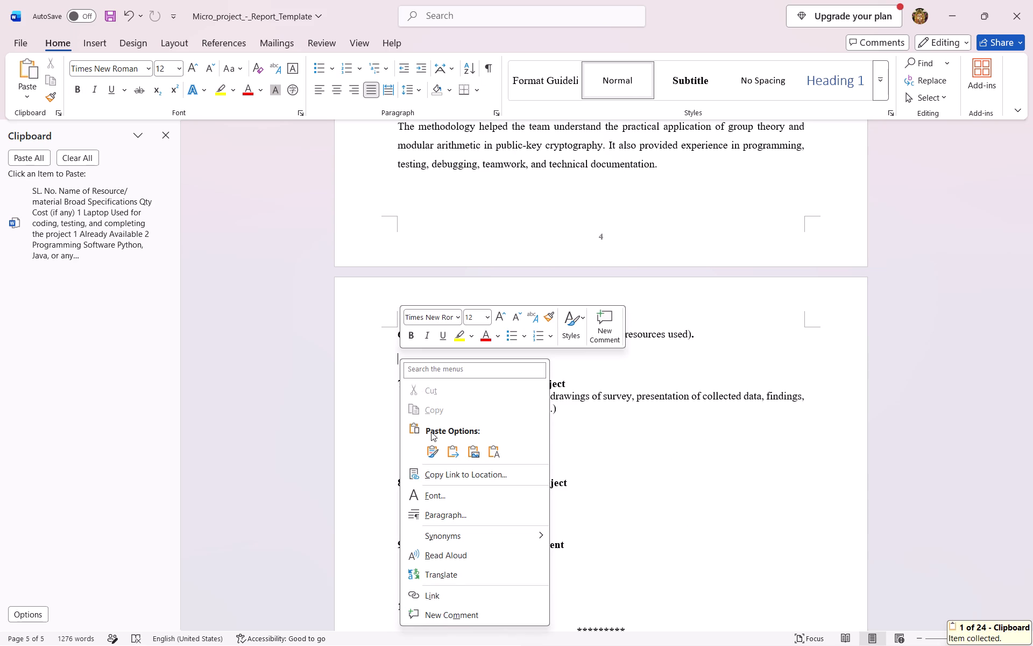
{"action": "left_click", "coordinate": [425, 426]}
{"action": "left_click", "coordinate": [396, 356]}
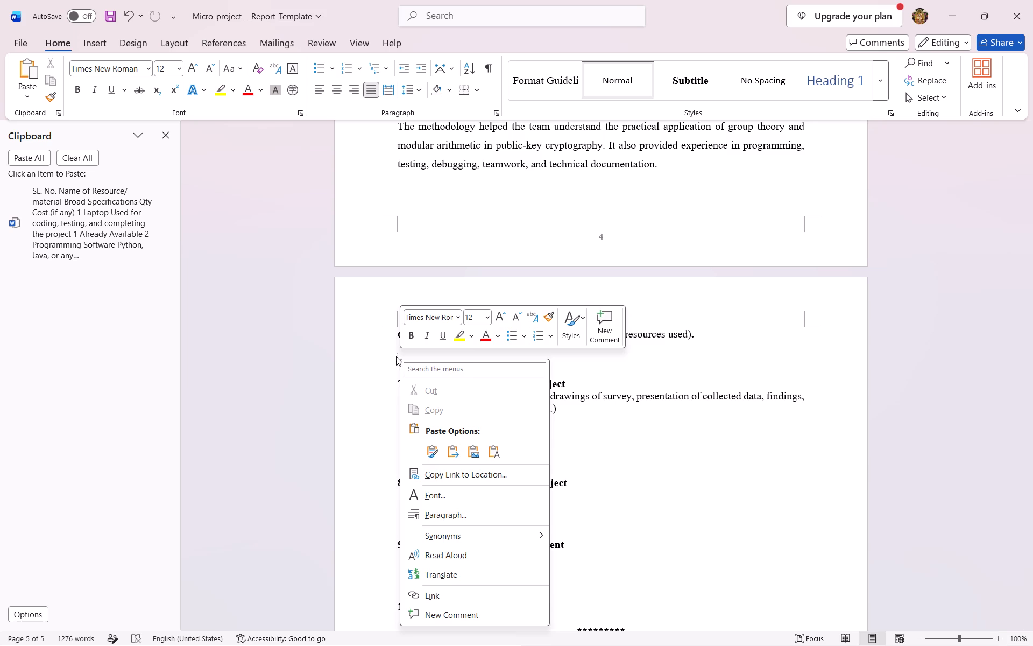
{"action": "left_click", "coordinate": [396, 356]}
{"action": "right_click", "coordinate": [396, 356]}
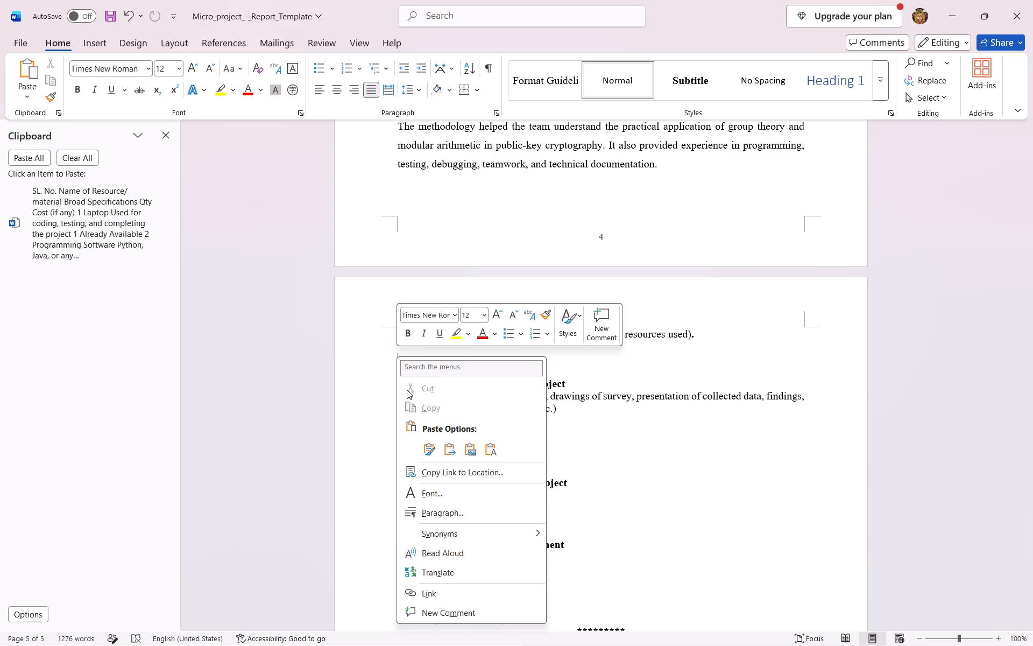
{"action": "left_click", "coordinate": [430, 453]}
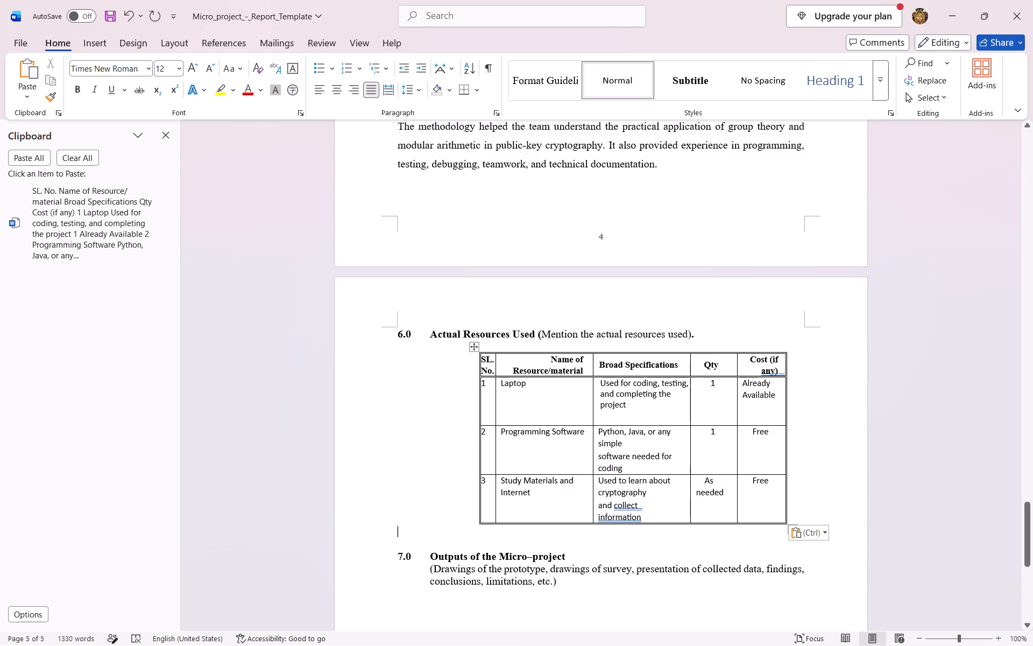
Insert one blank line between the 6.0 Actual Resources Used heading and the resources table.
{"action": "key", "text": "BackSpace"}
{"action": "key", "text": "BackSpace"}
{"action": "left_click", "coordinate": [710, 336]}
{"action": "key", "text": "Return"}
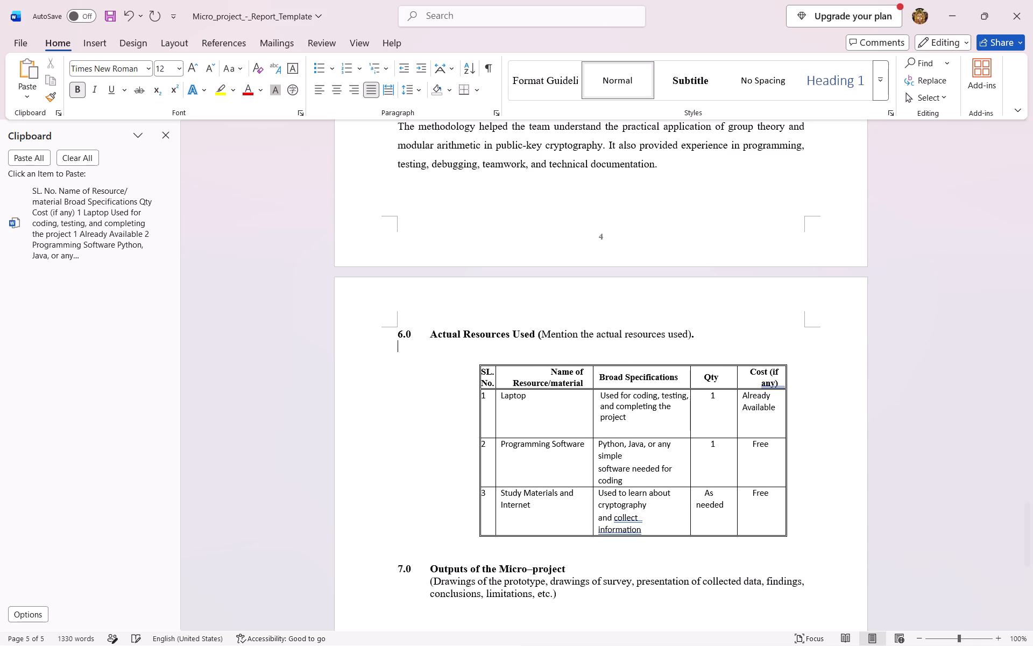
{"action": "key", "text": "Return"}
{"action": "key", "text": "BackSpace"}
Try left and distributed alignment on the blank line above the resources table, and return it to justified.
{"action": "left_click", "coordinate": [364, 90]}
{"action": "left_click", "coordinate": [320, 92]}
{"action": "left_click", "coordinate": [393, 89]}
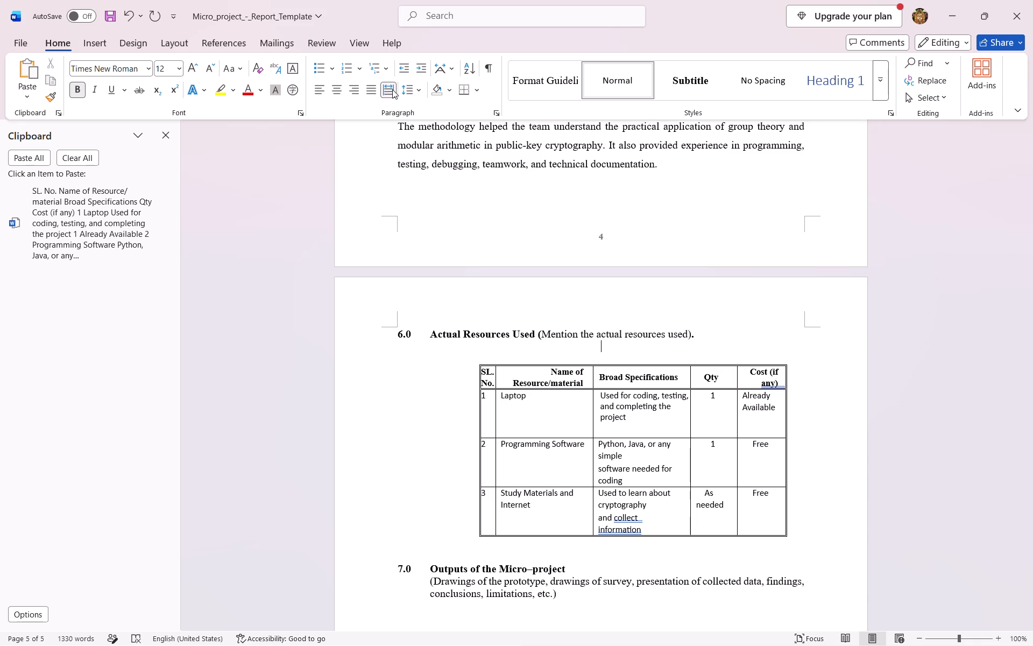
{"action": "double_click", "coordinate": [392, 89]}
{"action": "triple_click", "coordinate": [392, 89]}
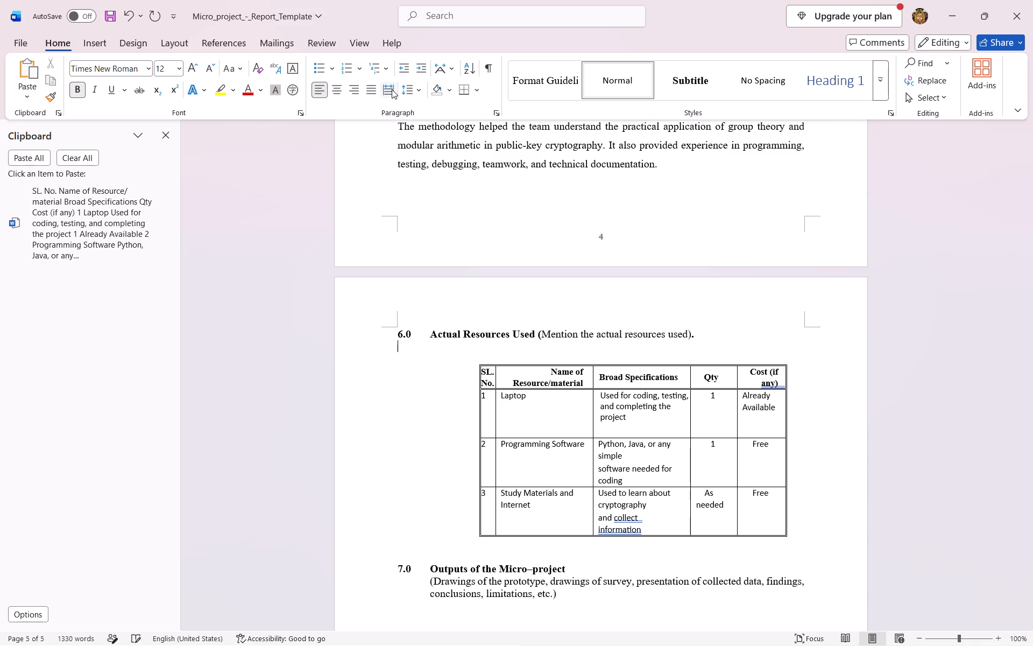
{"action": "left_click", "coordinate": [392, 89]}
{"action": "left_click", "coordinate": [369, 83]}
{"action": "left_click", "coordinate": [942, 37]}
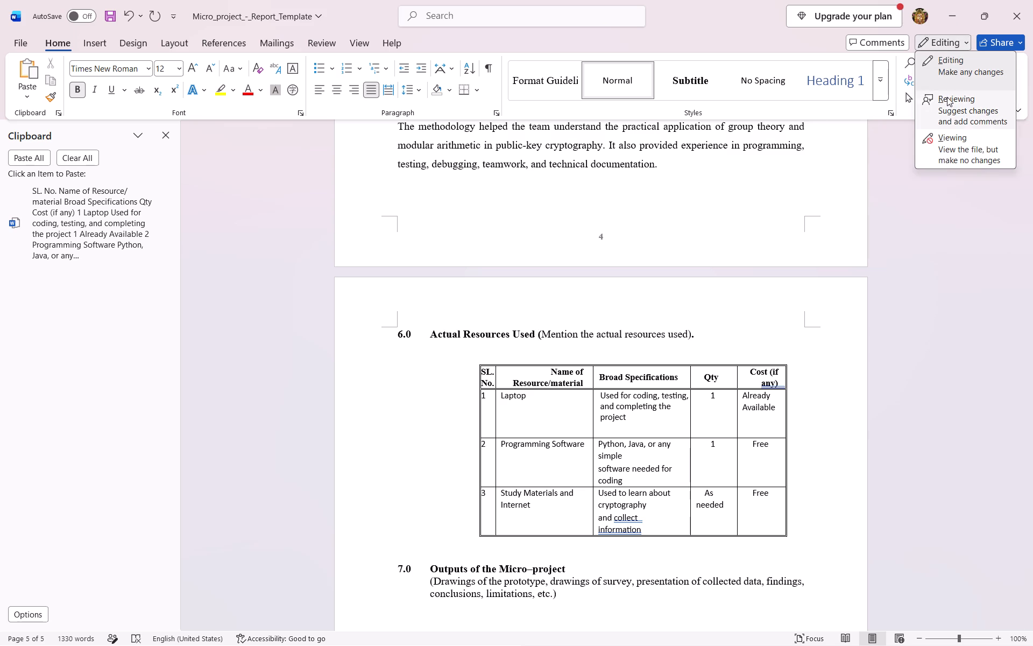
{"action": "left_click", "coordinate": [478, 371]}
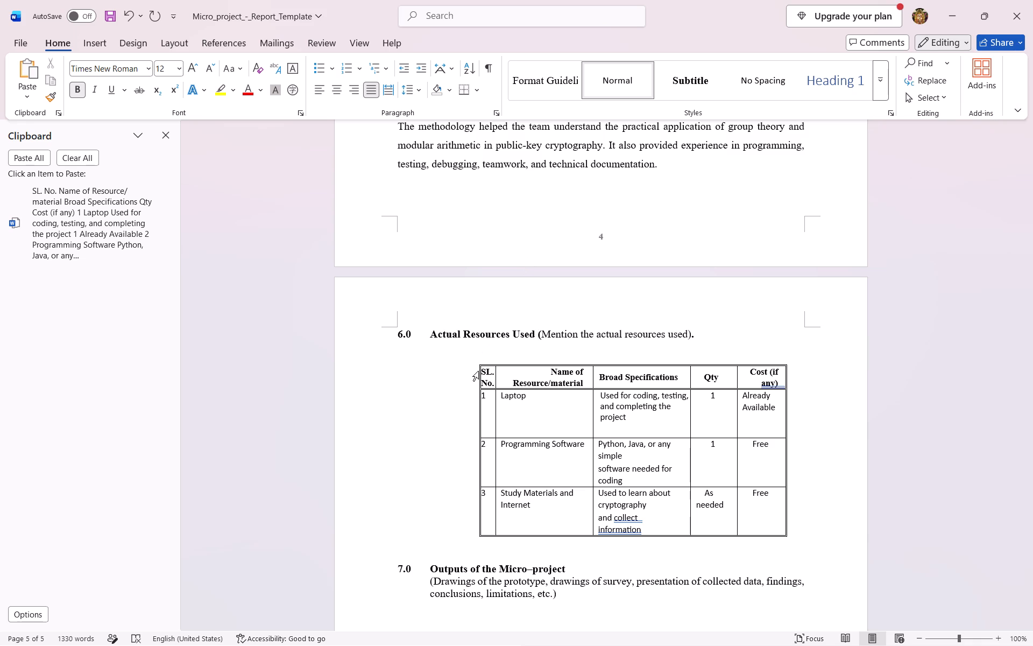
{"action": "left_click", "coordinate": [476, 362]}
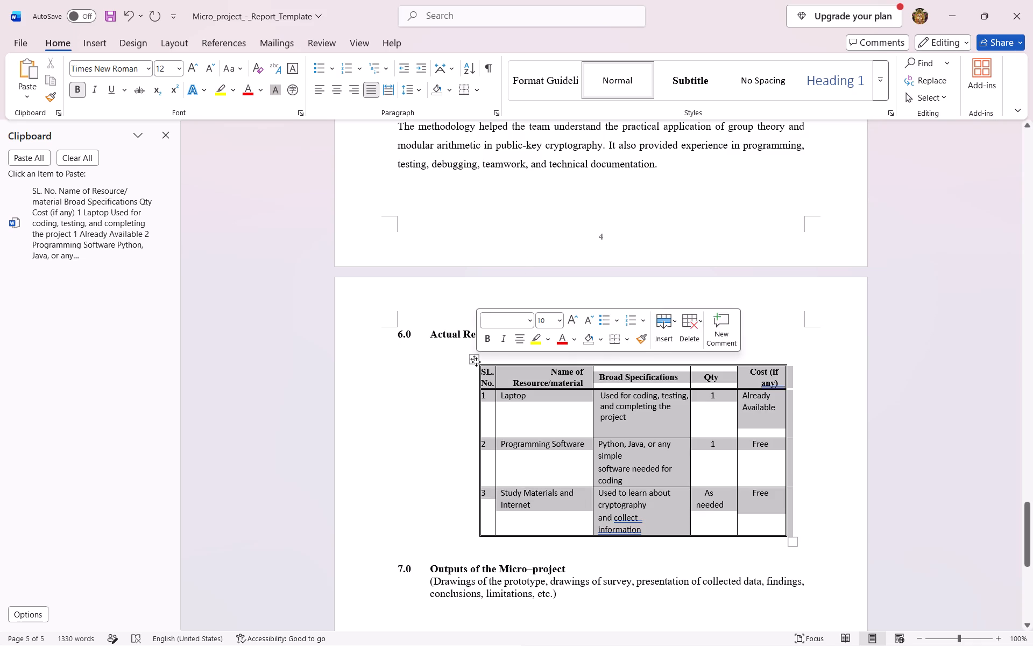
Open the paragraph settings for the blank line above the resources table.
{"action": "triple_click", "coordinate": [451, 363]}
{"action": "right_click", "coordinate": [451, 363]}
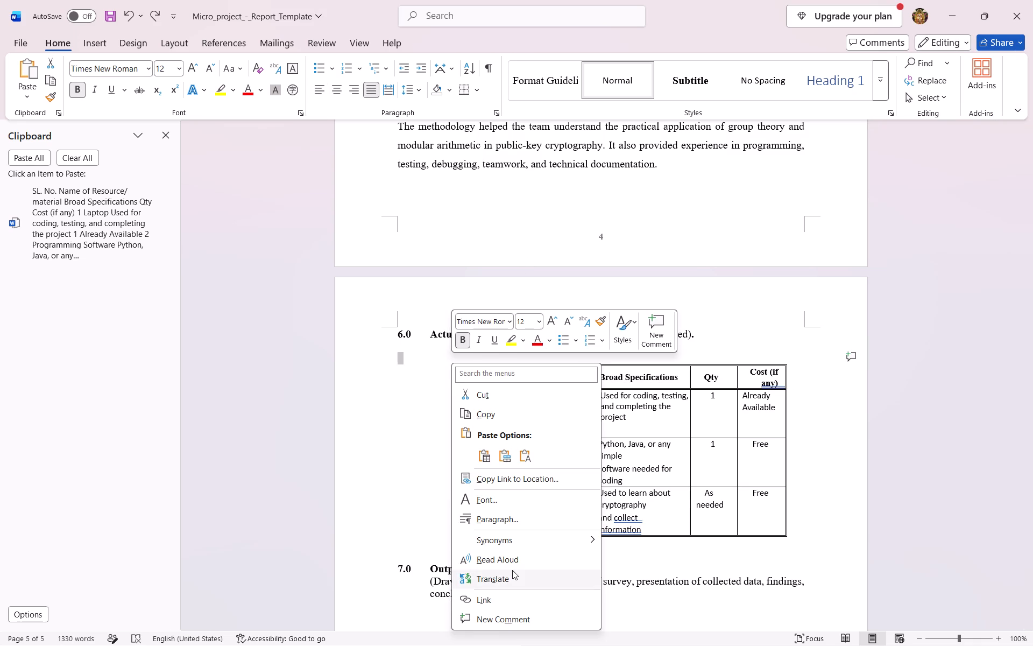
{"action": "scroll", "coordinate": [512, 570], "scroll_direction": "down", "scroll_amount": 1}
{"action": "left_click", "coordinate": [470, 515]}
{"action": "scroll", "coordinate": [437, 296], "scroll_direction": "down", "scroll_amount": 1}
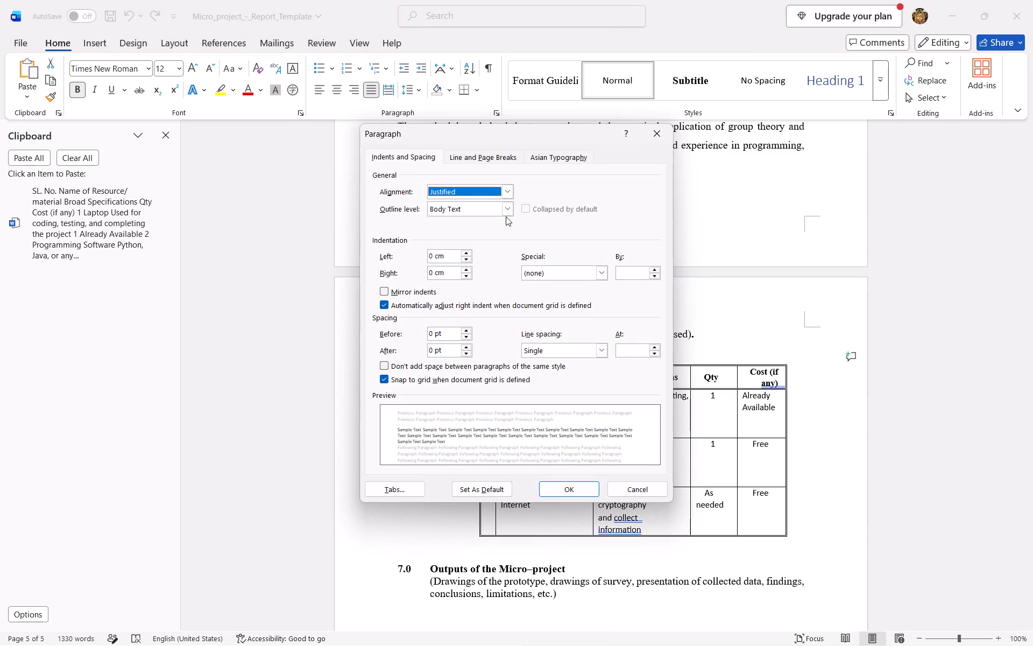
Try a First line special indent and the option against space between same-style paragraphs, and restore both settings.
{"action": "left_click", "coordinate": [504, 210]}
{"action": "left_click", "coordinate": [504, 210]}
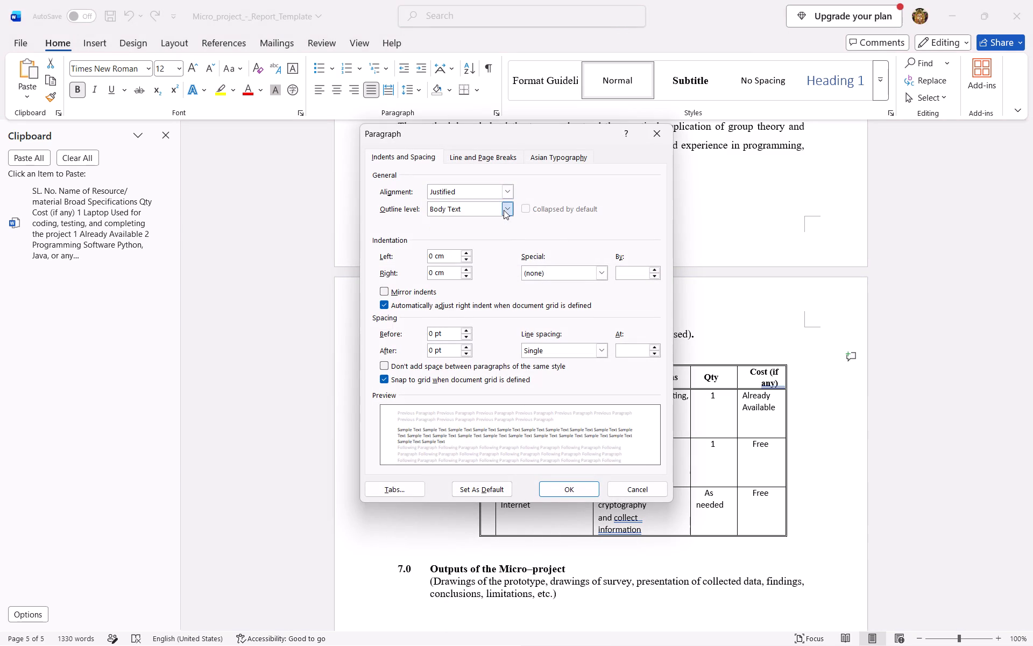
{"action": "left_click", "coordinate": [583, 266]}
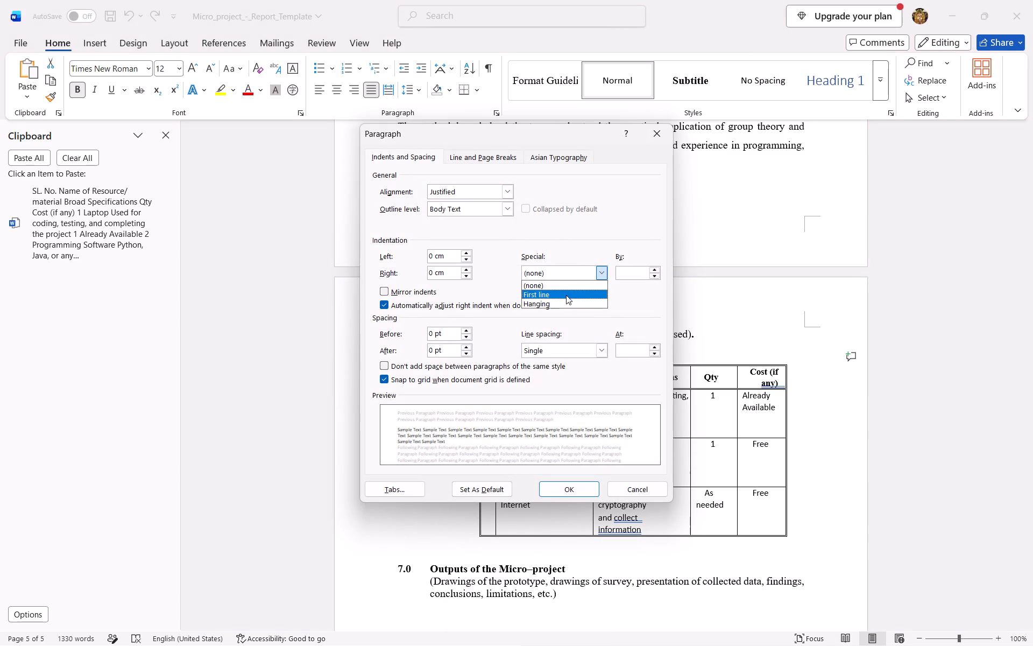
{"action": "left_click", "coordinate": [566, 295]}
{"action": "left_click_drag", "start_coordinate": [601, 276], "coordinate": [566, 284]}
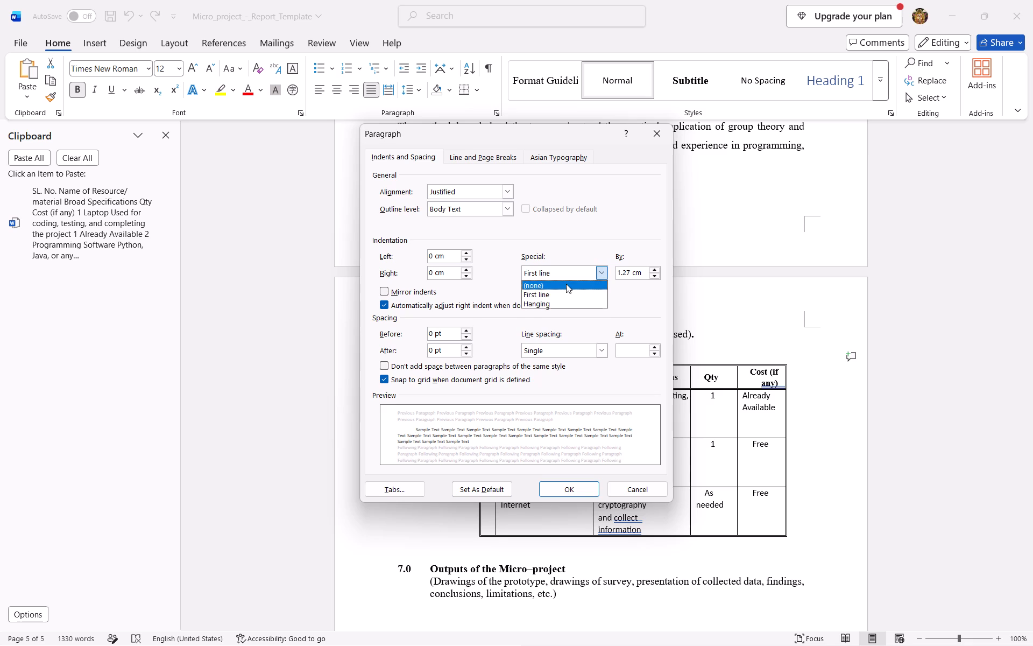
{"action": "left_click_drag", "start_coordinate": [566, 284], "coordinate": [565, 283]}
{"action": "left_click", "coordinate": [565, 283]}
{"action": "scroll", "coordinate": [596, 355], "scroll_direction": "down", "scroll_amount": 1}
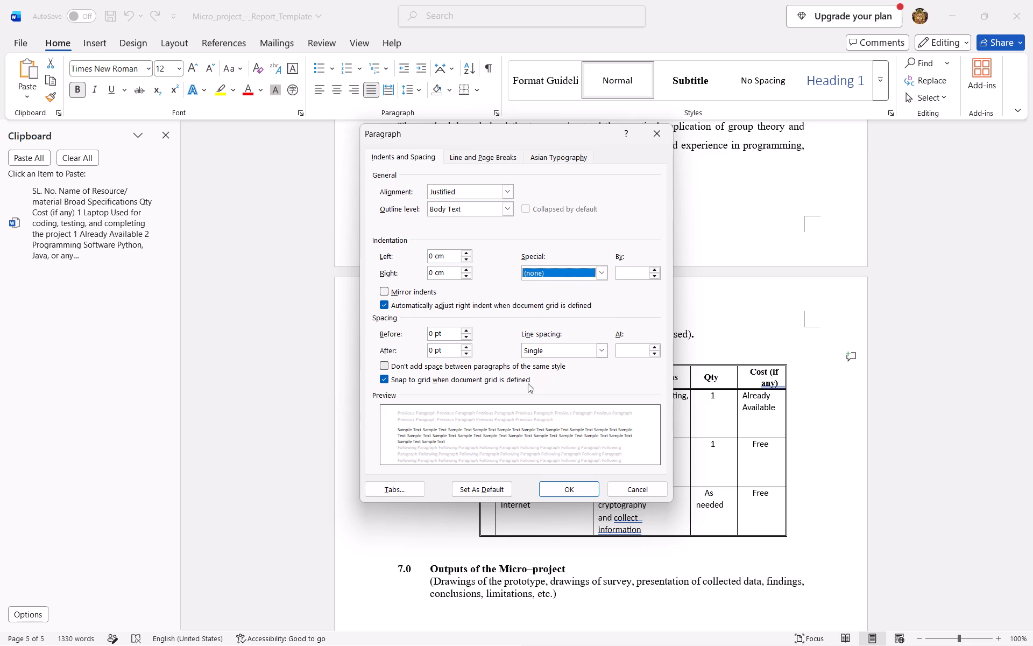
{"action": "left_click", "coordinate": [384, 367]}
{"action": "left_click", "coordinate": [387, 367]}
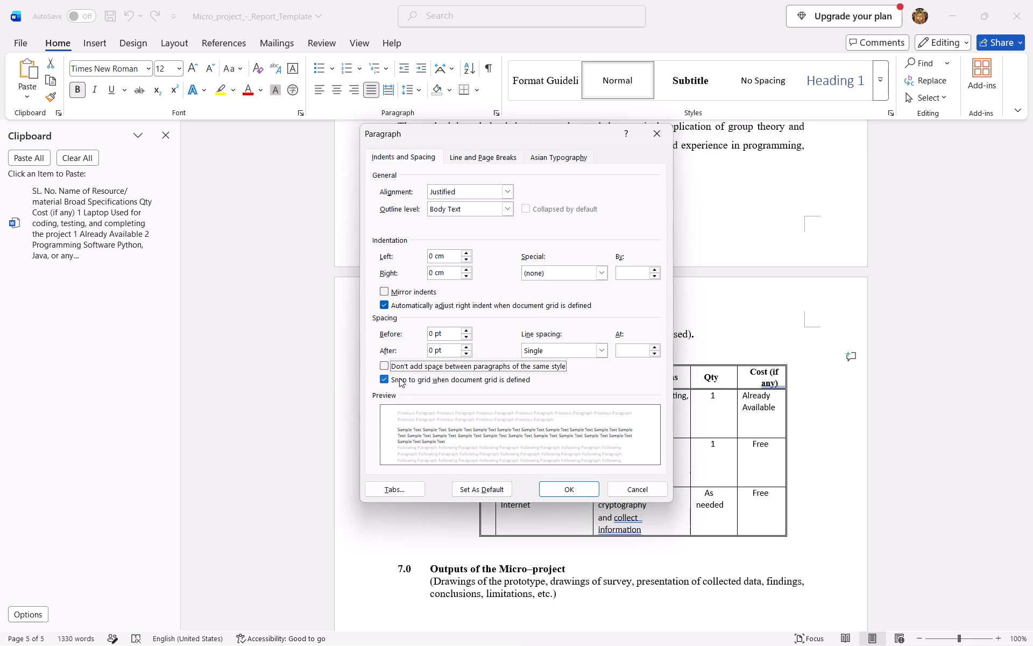
Turn off snapping to the document grid and make these paragraph settings the default for all documents based on the Normal template.
{"action": "left_click", "coordinate": [386, 374]}
{"action": "left_click", "coordinate": [494, 487]}
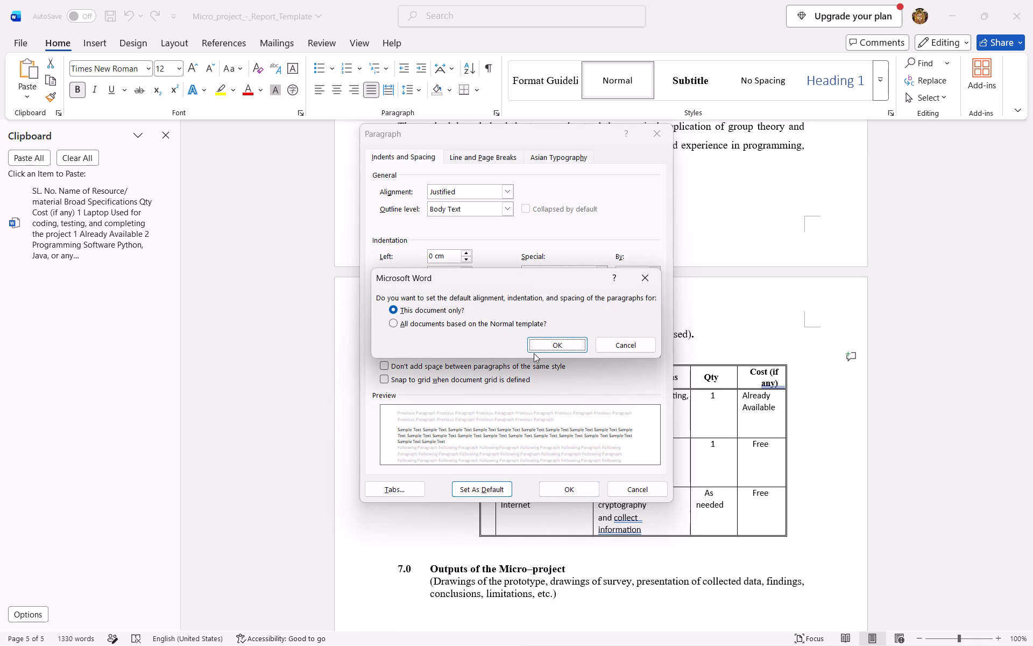
{"action": "left_click", "coordinate": [424, 328]}
{"action": "left_click", "coordinate": [548, 336]}
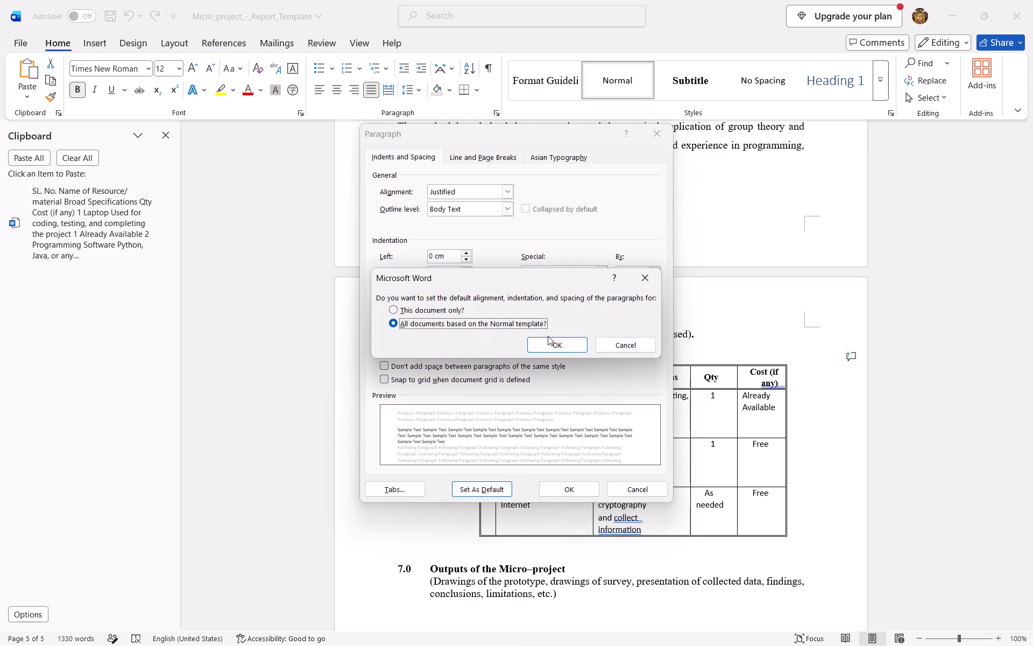
{"action": "left_click", "coordinate": [542, 345]}
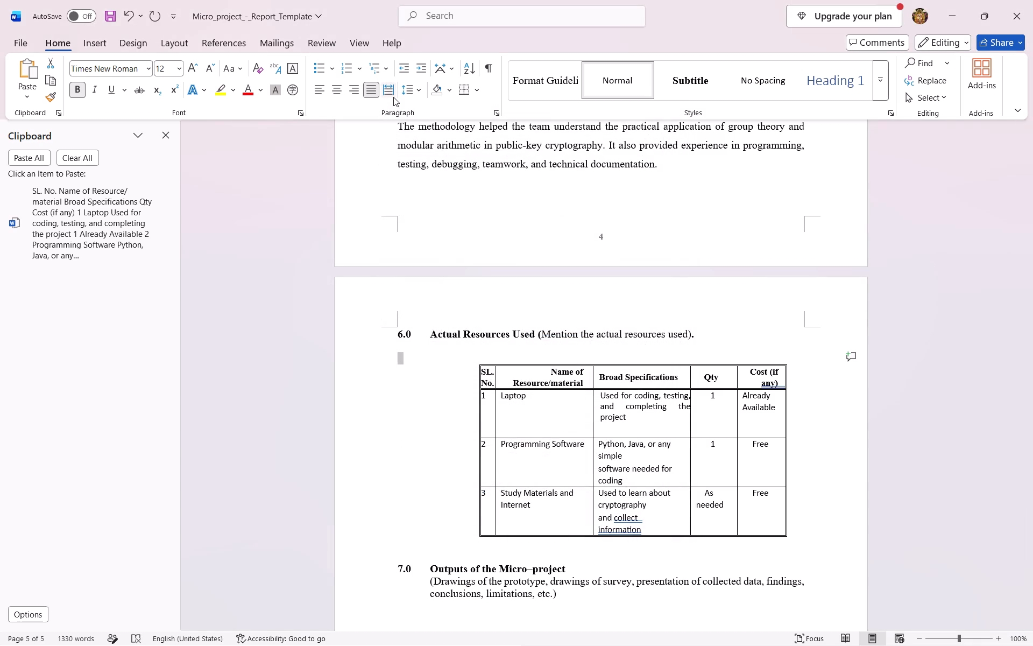
Apply distributed alignment to the blank line above the resources table.
{"action": "right_click", "coordinate": [420, 346]}
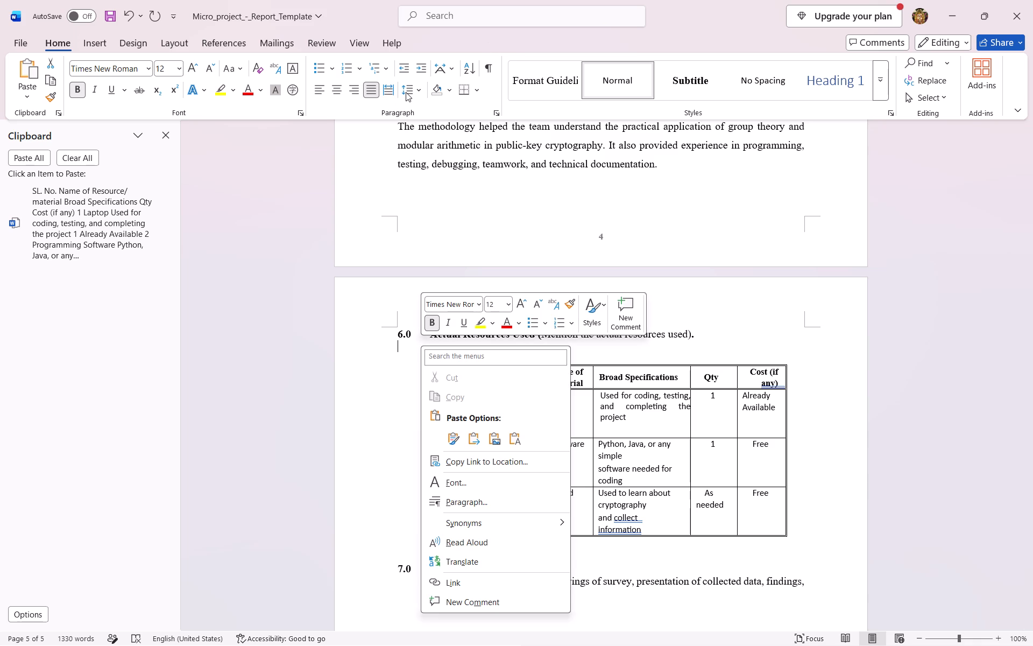
{"action": "left_click", "coordinate": [392, 91]}
{"action": "left_click", "coordinate": [425, 87]}
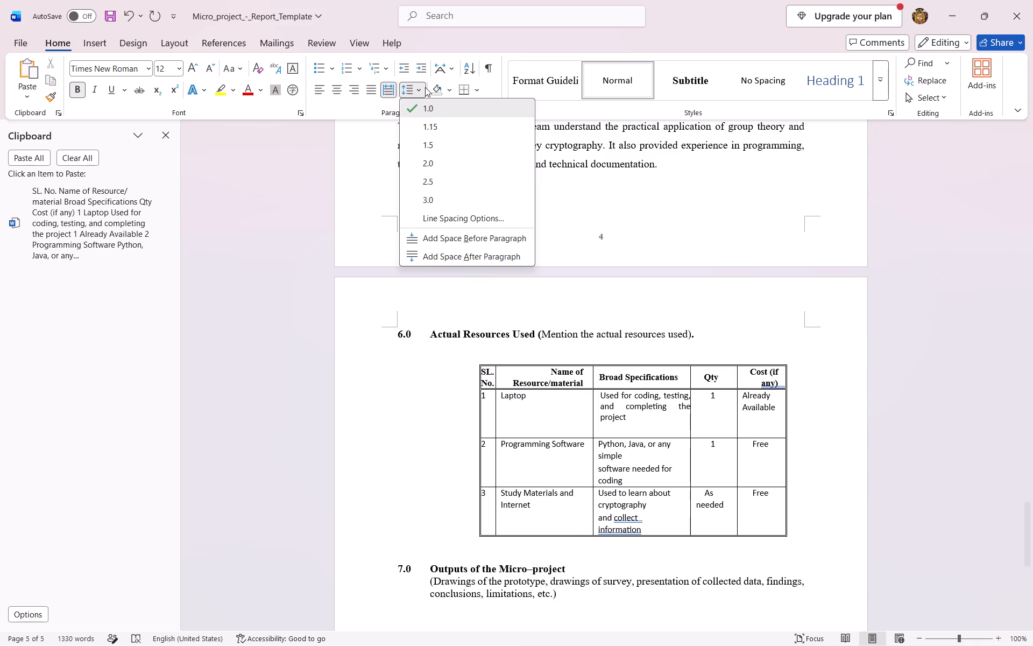
{"action": "left_click", "coordinate": [369, 161]}
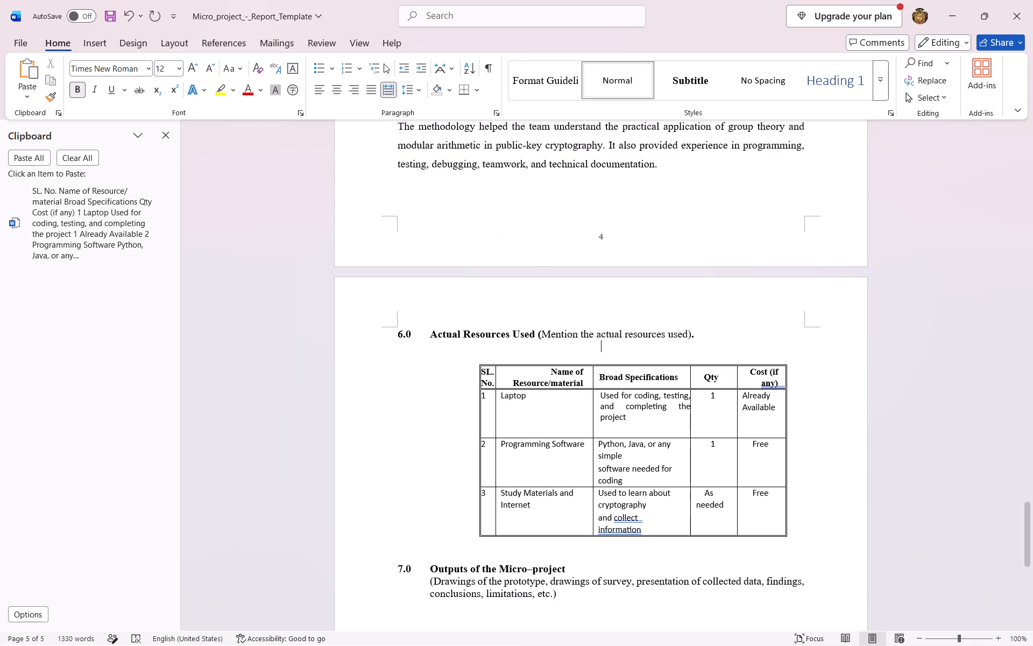
{"action": "right_click", "coordinate": [520, 319]}
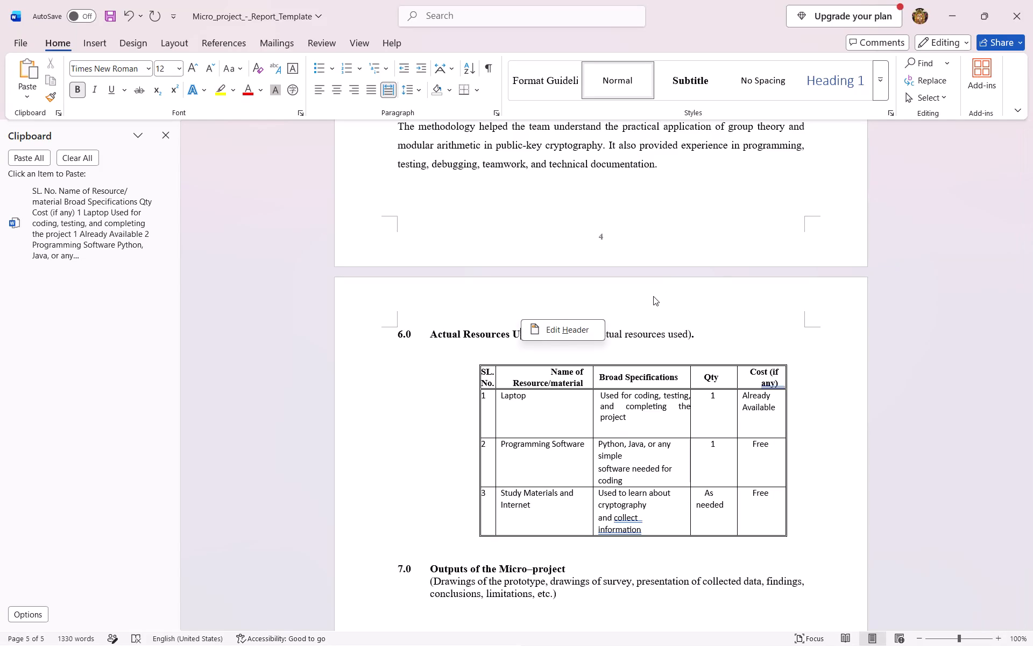
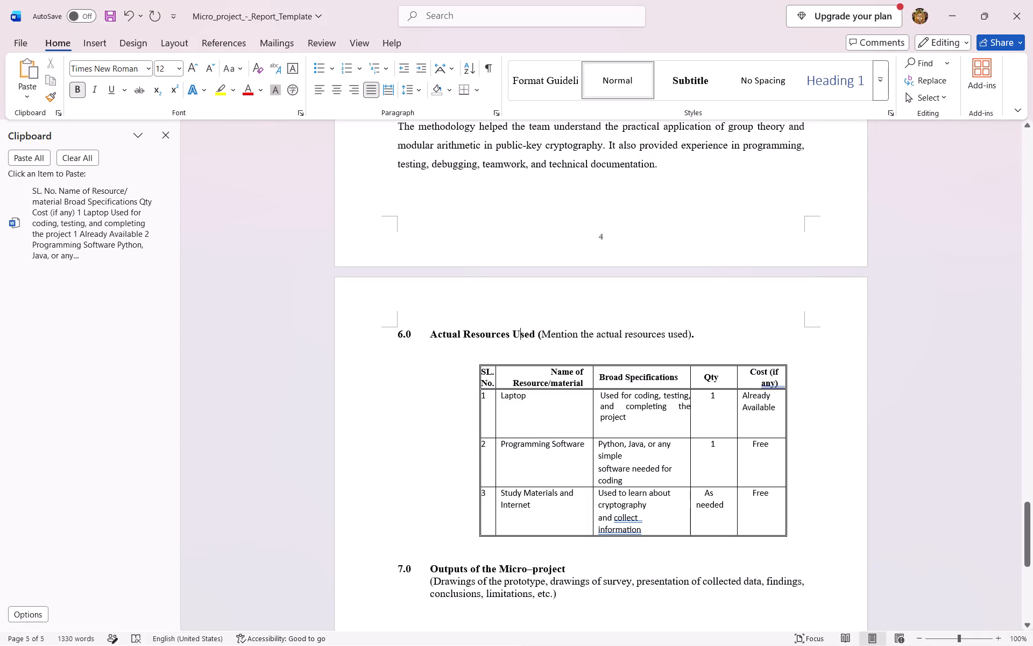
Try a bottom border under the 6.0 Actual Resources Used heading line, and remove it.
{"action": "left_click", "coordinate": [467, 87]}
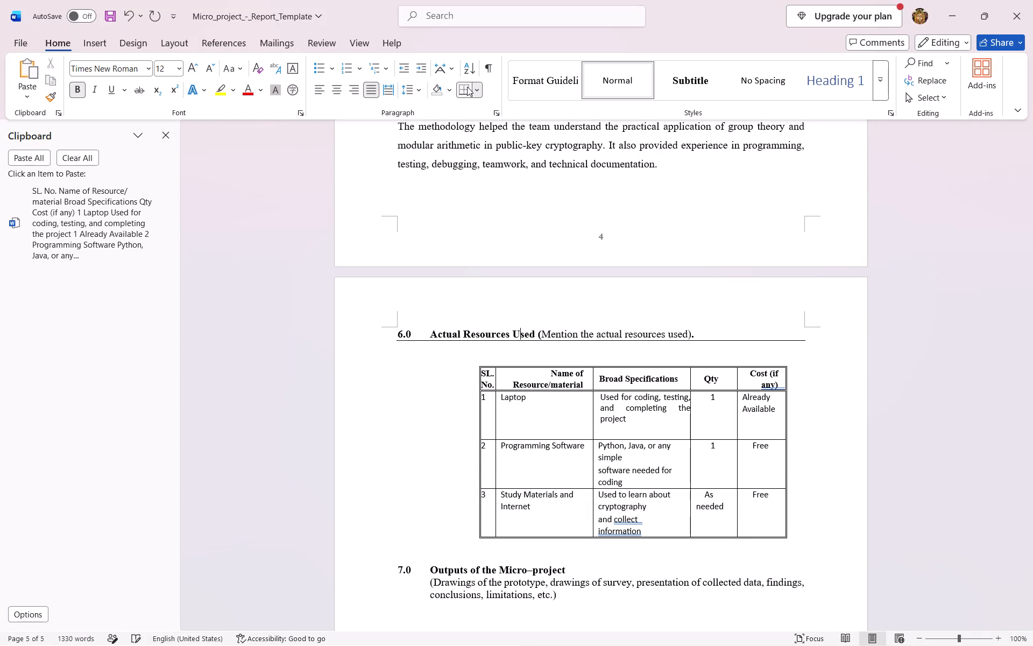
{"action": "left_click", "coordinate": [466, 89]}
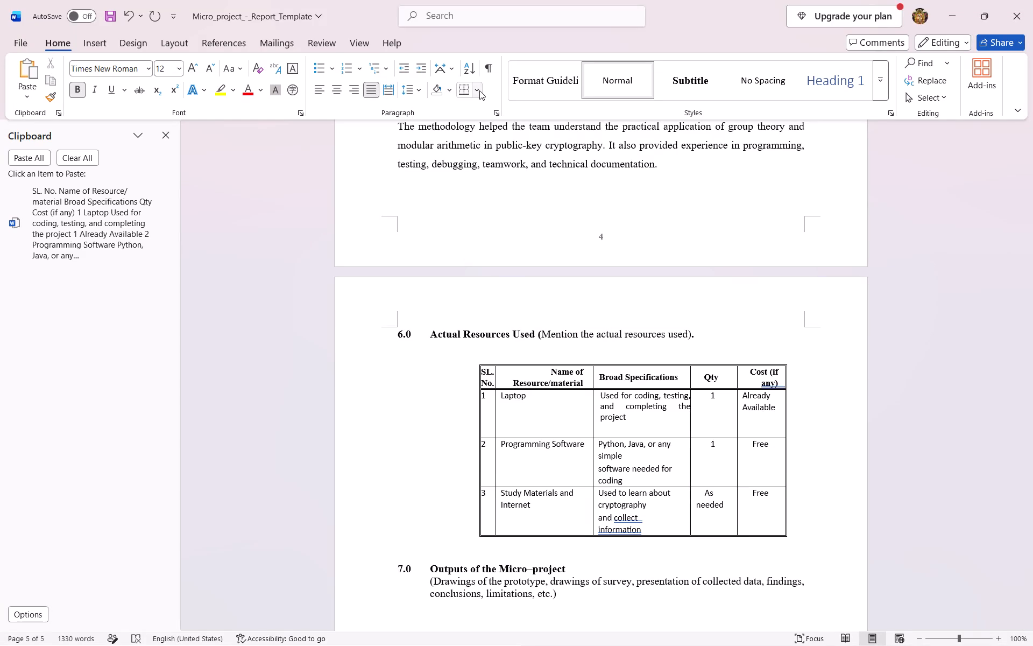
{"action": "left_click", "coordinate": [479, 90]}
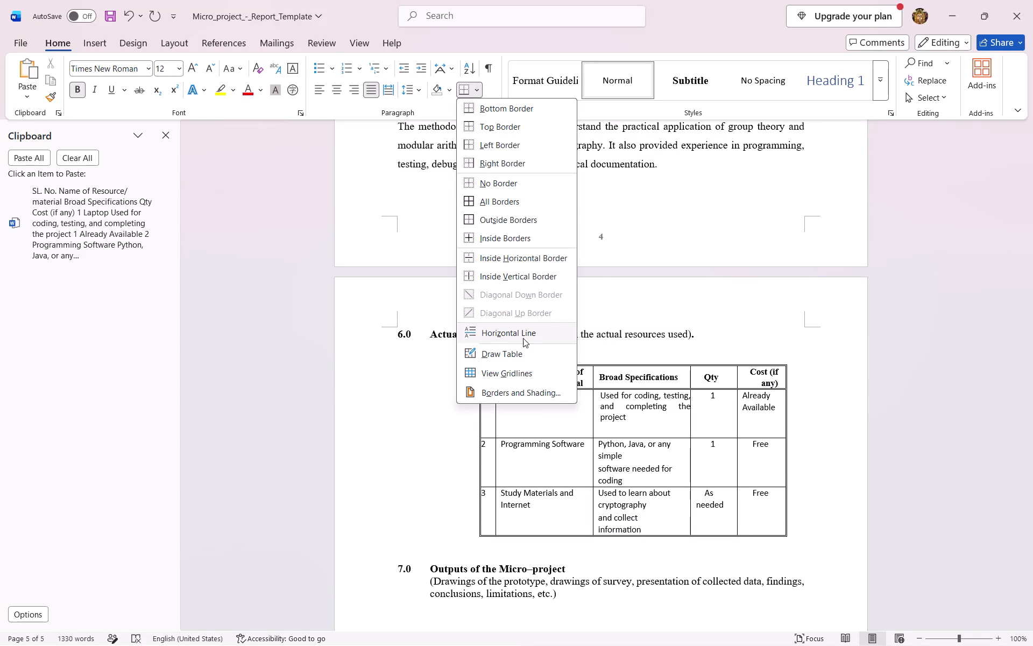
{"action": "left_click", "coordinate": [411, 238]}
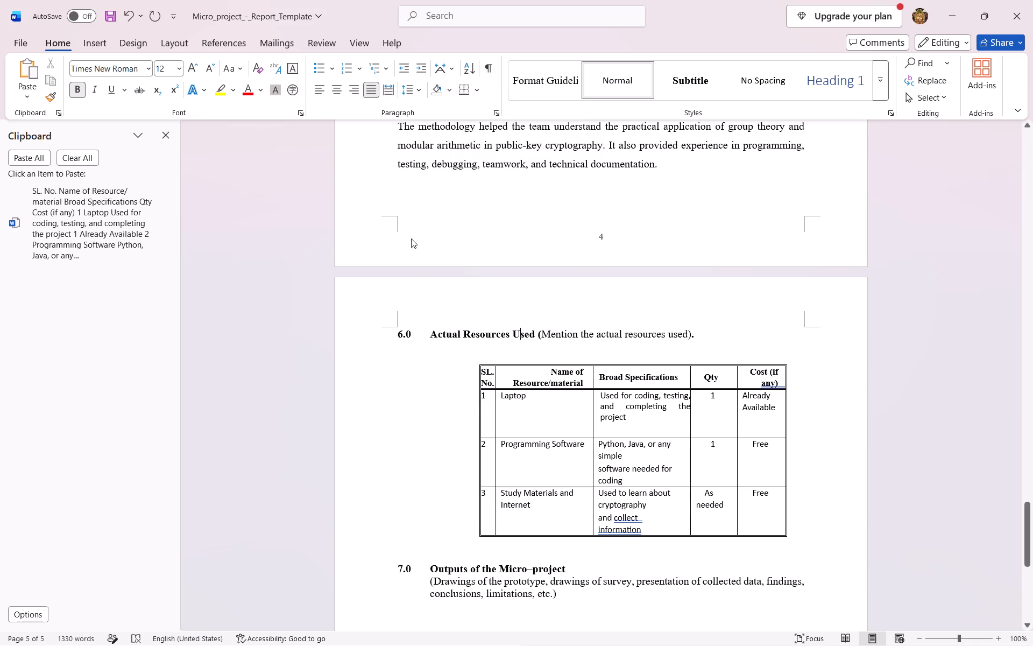
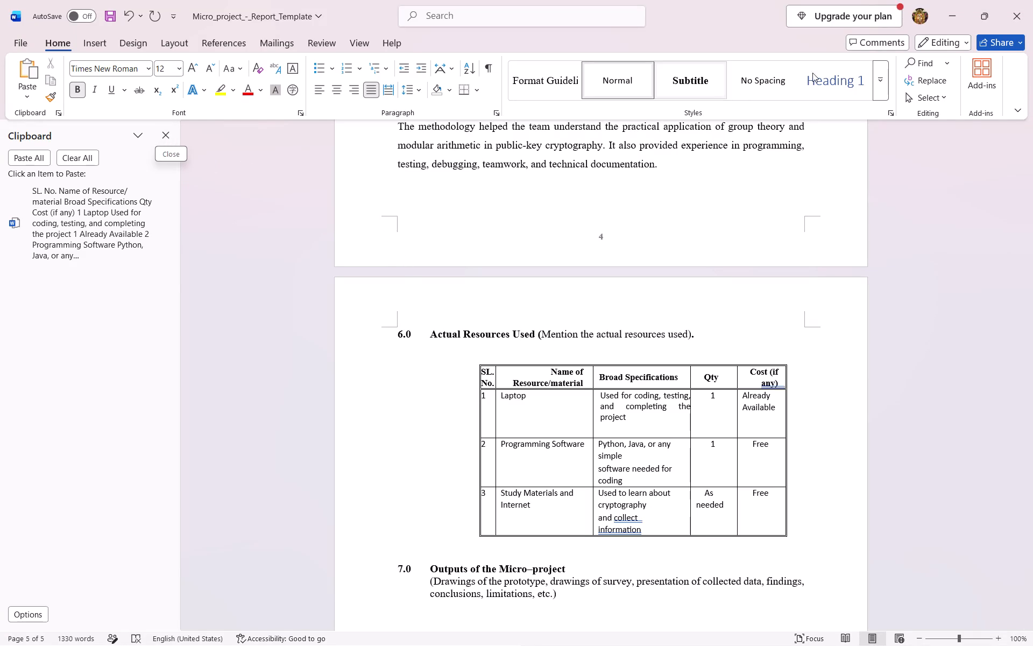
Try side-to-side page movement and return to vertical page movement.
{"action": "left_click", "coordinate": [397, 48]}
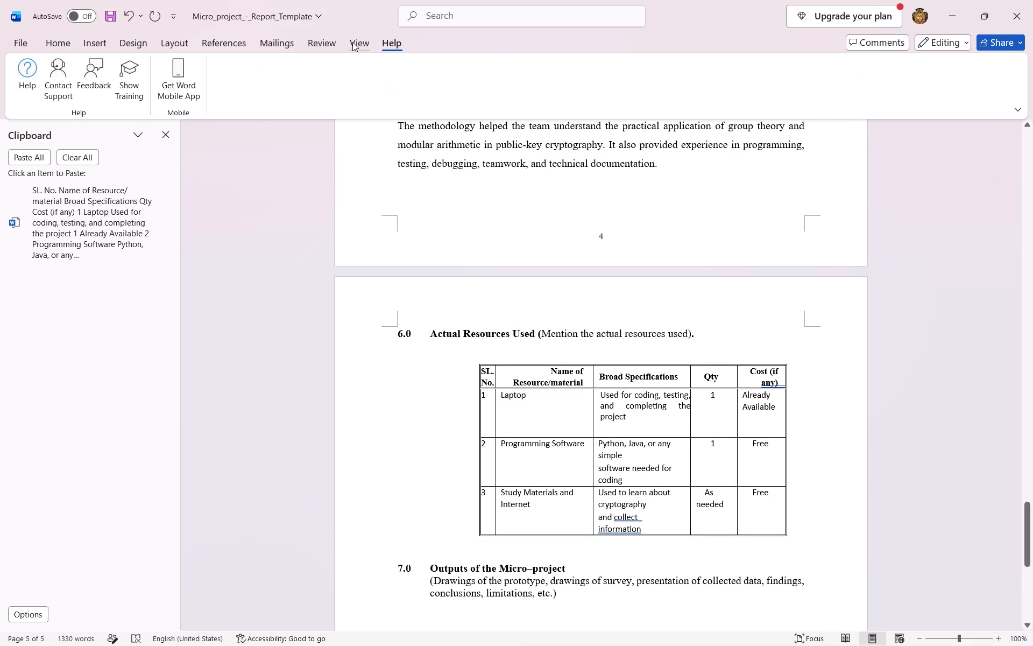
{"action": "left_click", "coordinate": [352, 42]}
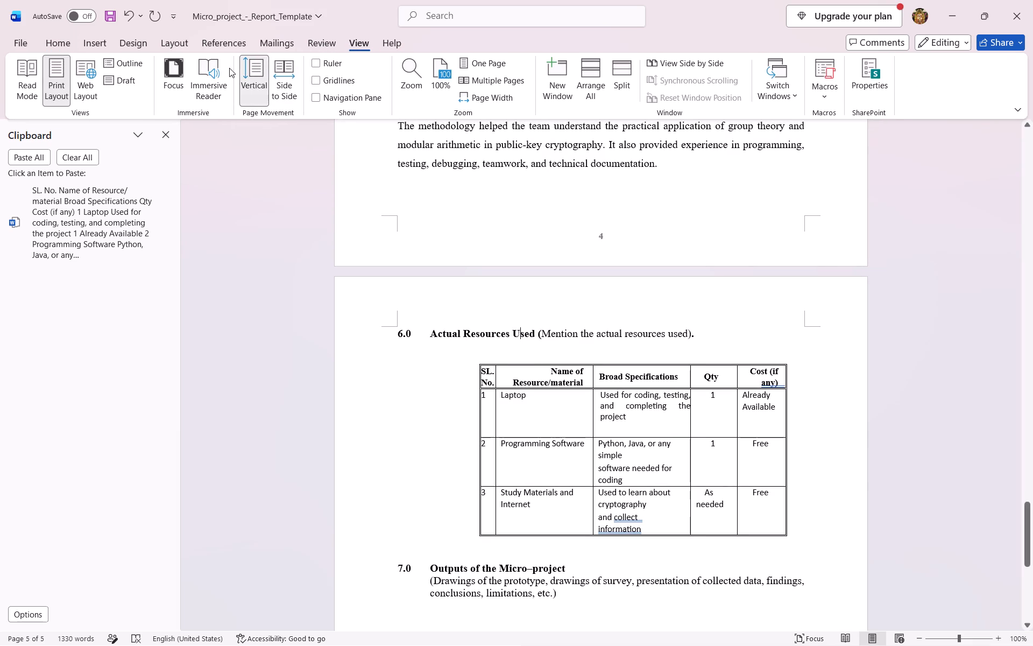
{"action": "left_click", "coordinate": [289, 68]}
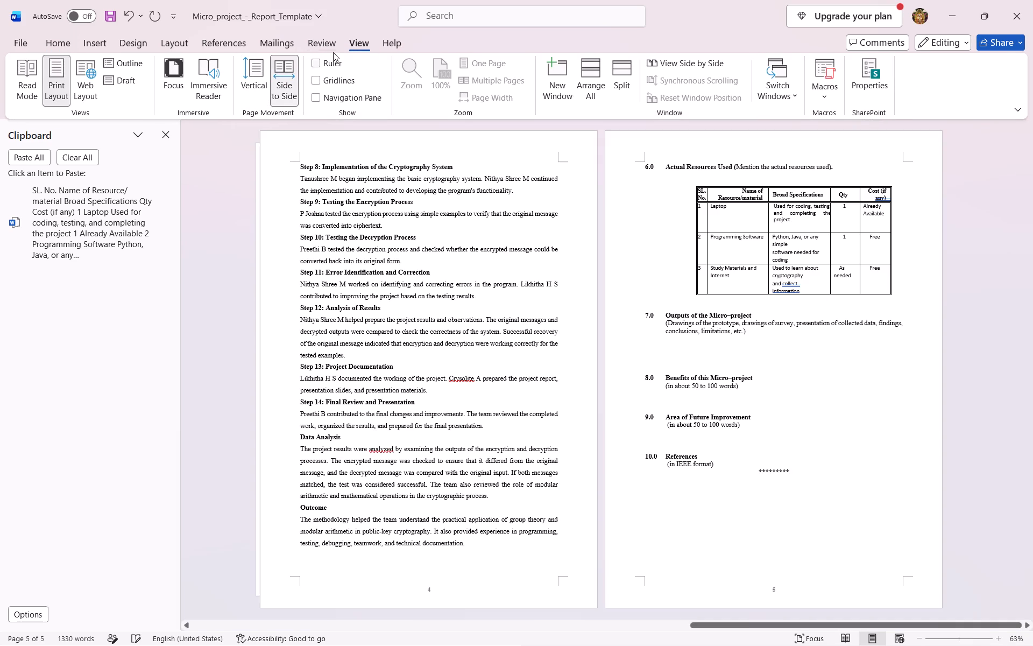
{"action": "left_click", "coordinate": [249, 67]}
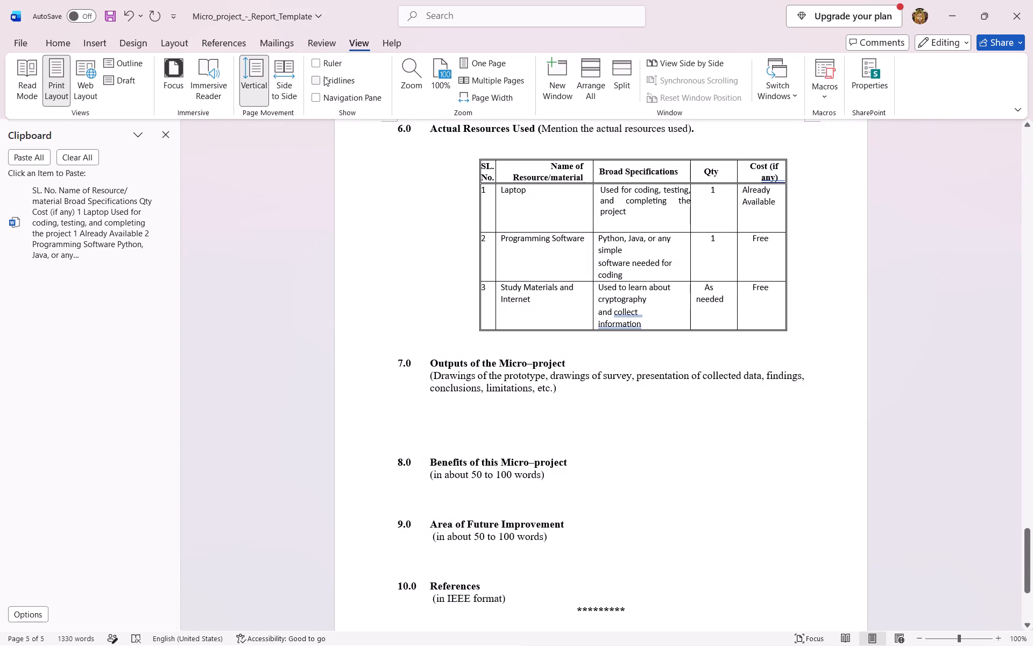
Show the ruler in the document view.
{"action": "left_click", "coordinate": [312, 62]}
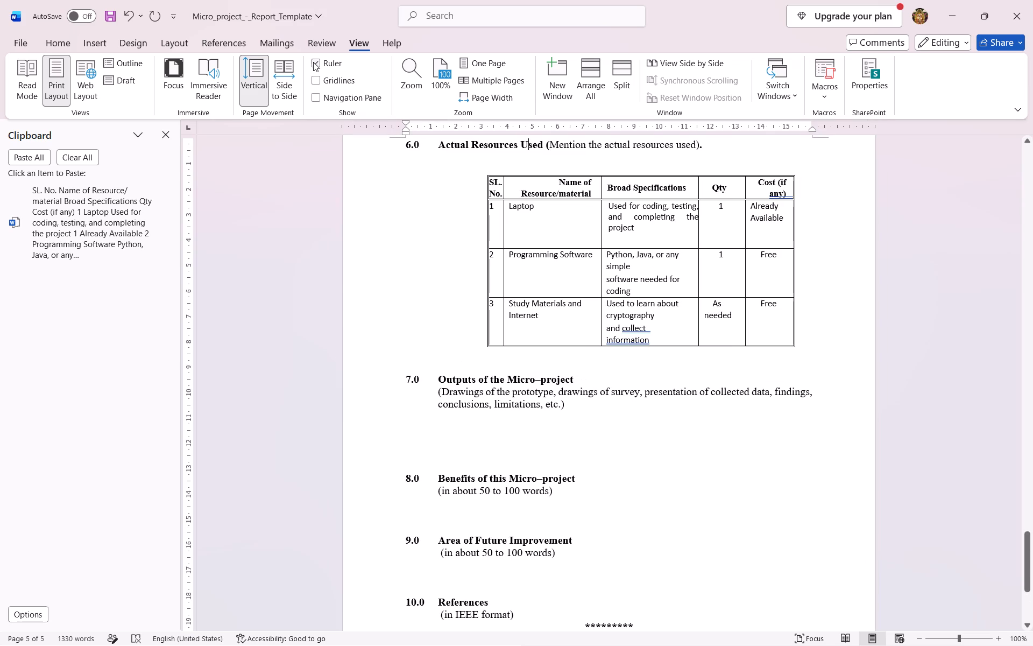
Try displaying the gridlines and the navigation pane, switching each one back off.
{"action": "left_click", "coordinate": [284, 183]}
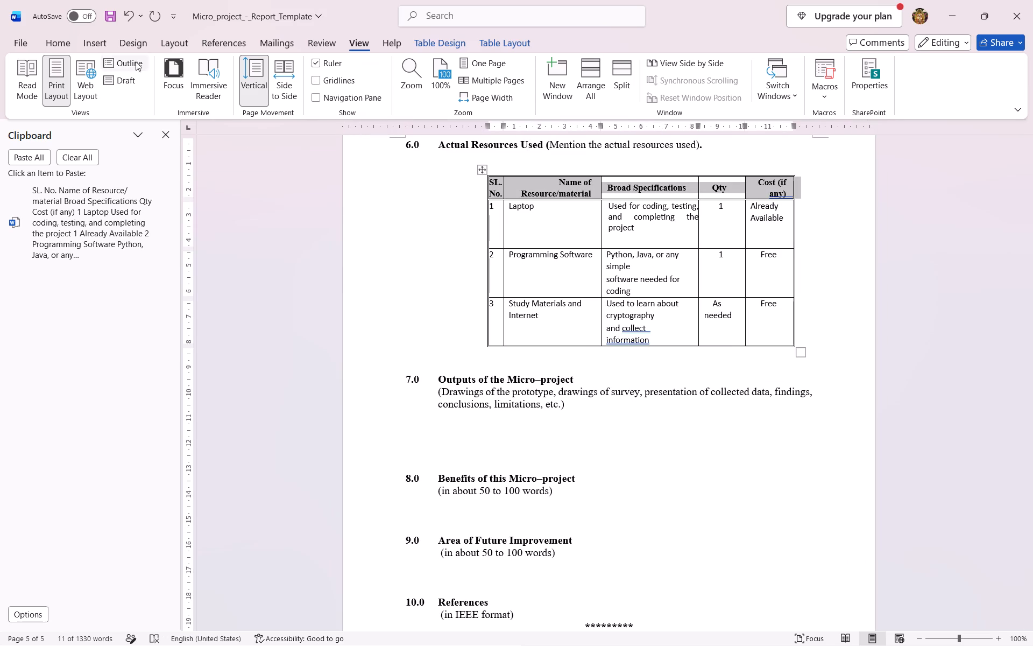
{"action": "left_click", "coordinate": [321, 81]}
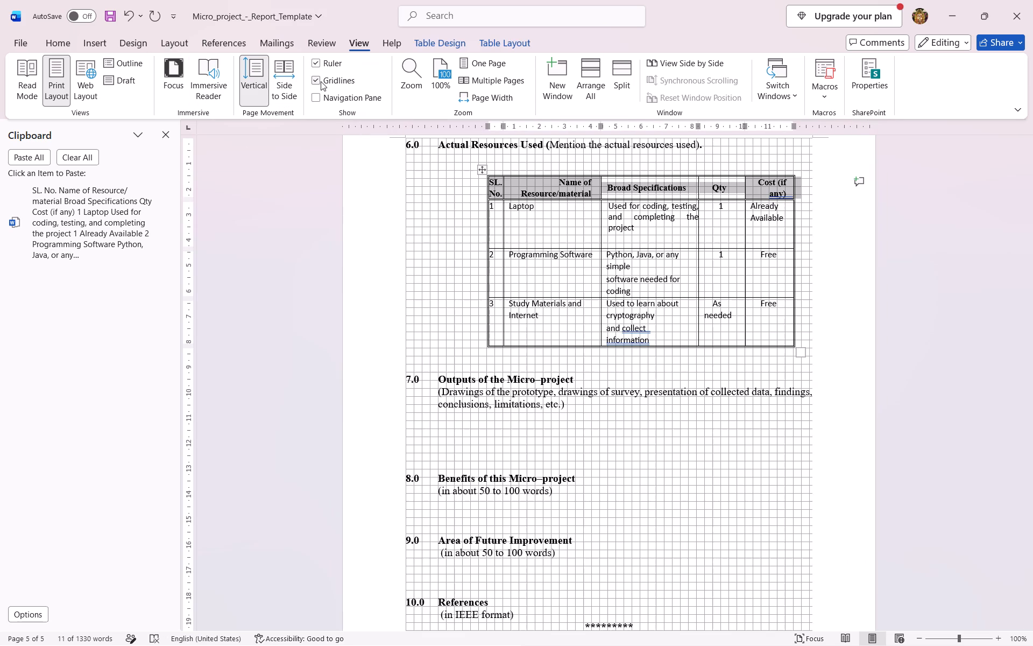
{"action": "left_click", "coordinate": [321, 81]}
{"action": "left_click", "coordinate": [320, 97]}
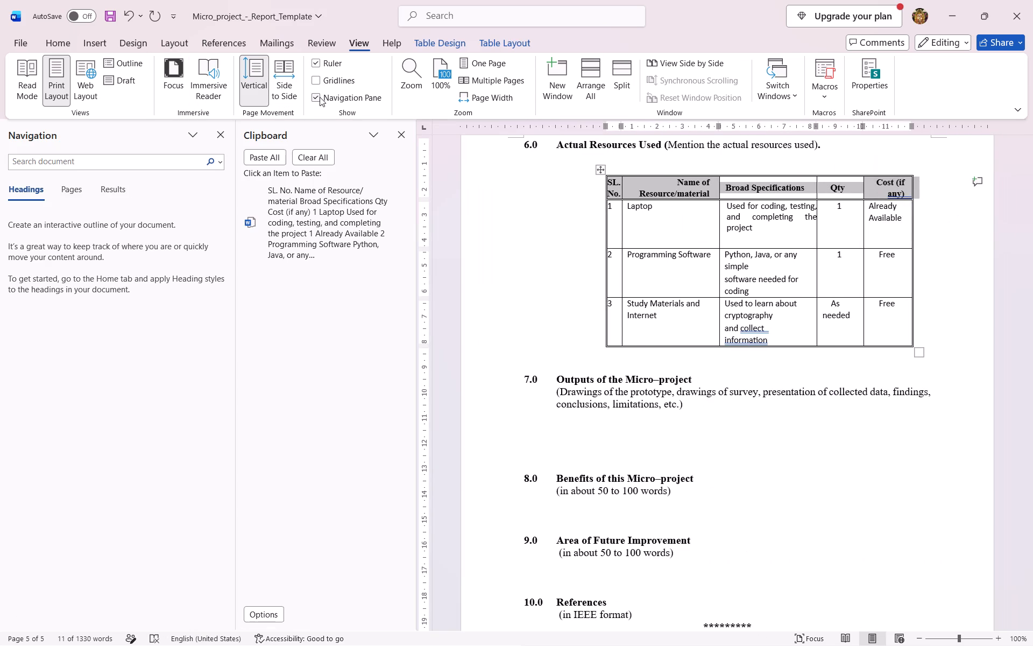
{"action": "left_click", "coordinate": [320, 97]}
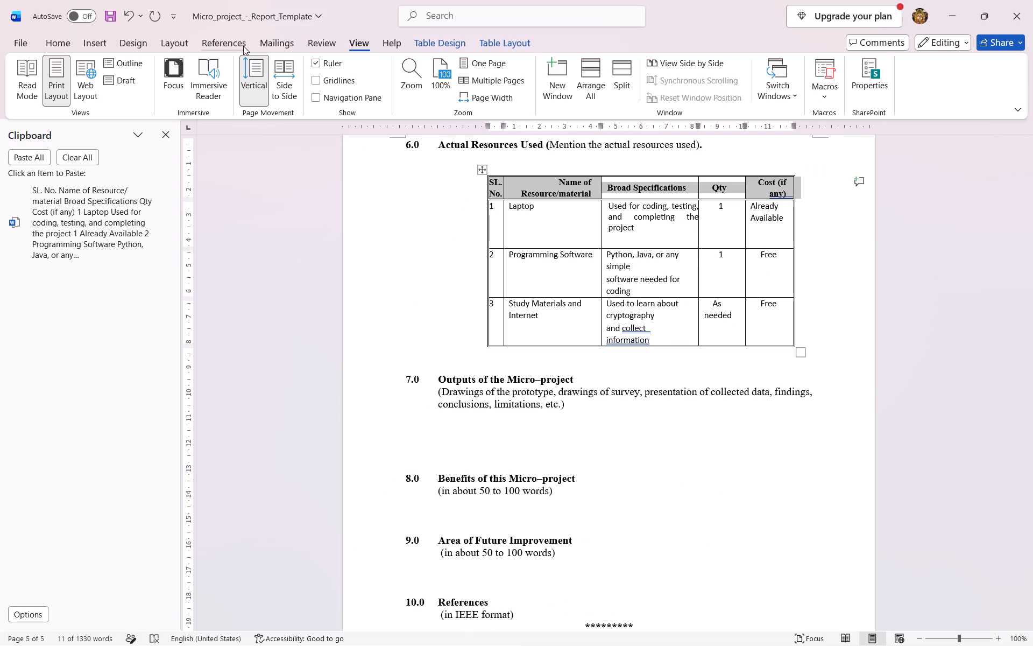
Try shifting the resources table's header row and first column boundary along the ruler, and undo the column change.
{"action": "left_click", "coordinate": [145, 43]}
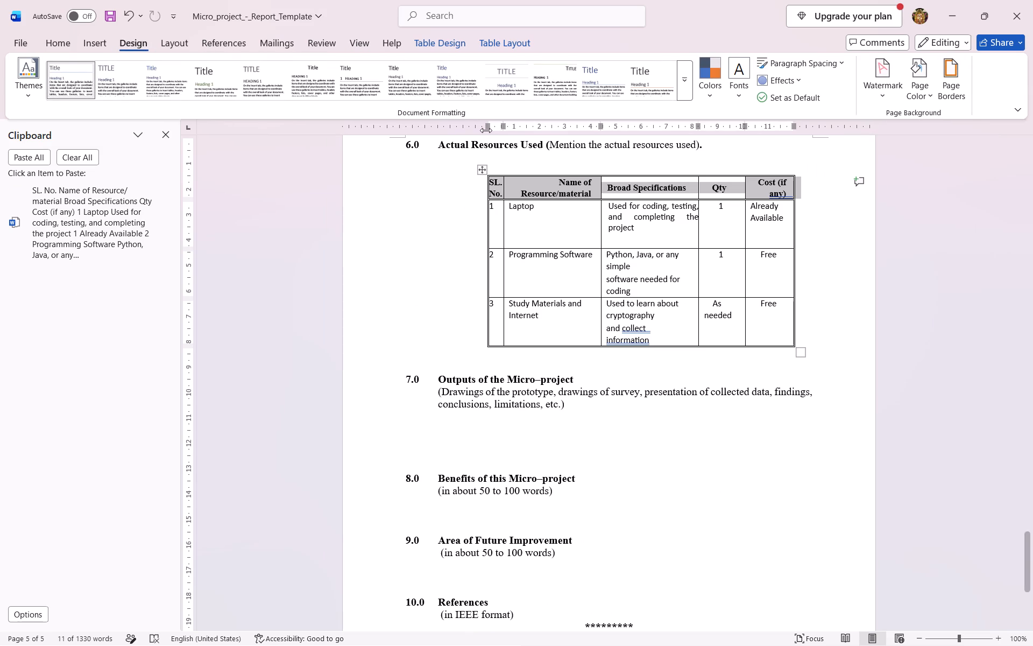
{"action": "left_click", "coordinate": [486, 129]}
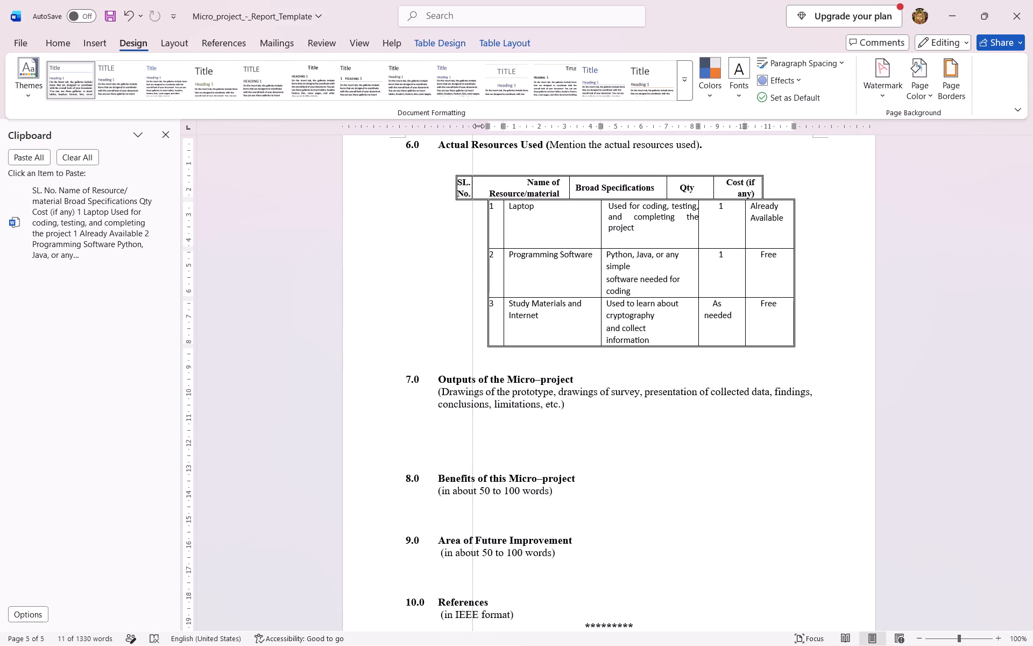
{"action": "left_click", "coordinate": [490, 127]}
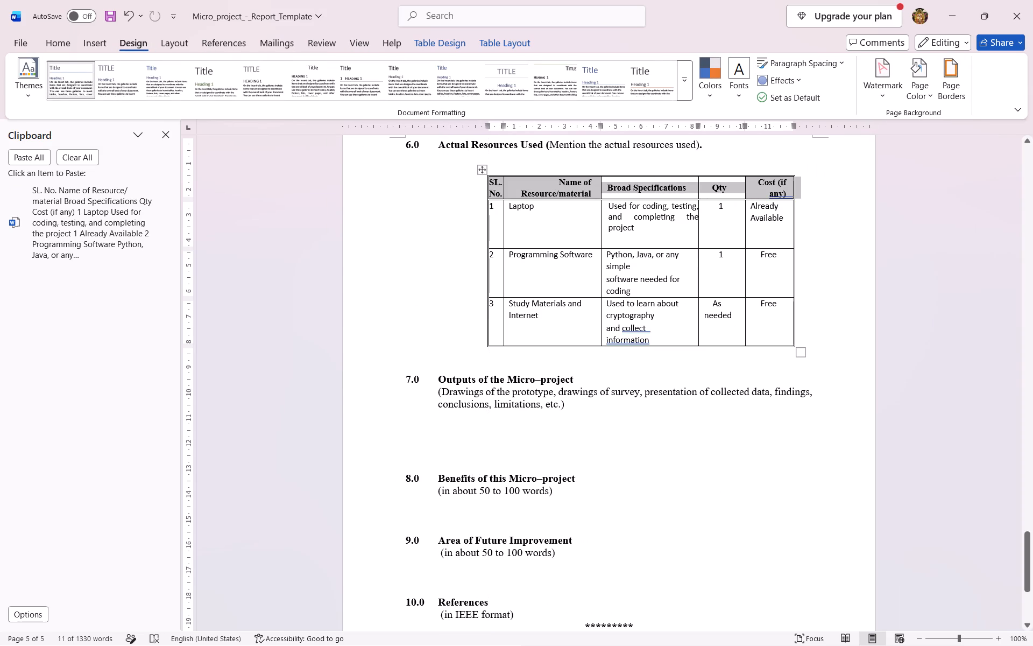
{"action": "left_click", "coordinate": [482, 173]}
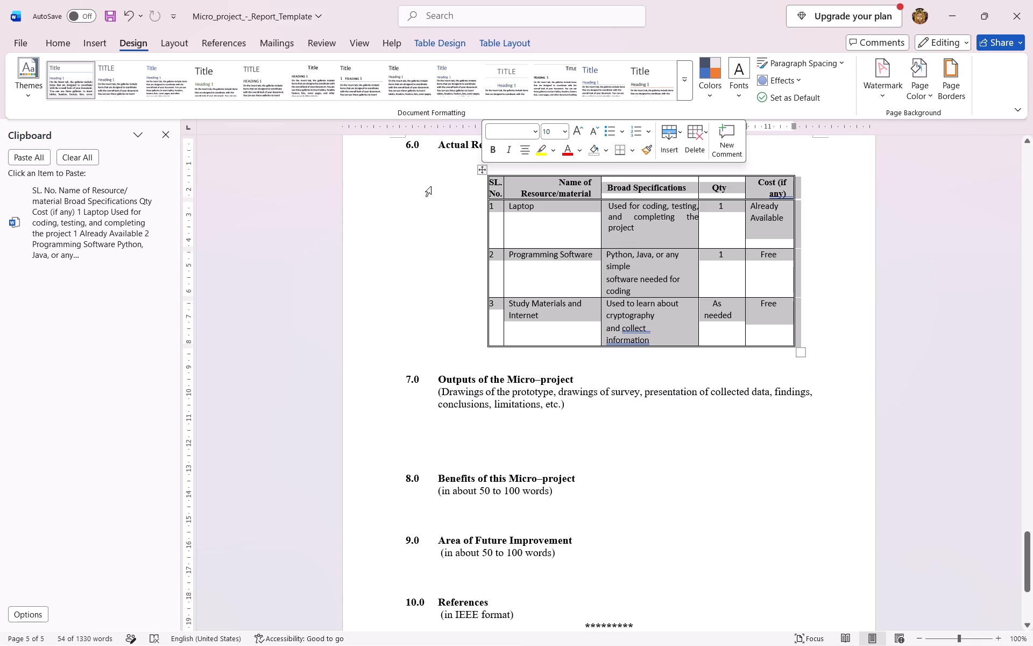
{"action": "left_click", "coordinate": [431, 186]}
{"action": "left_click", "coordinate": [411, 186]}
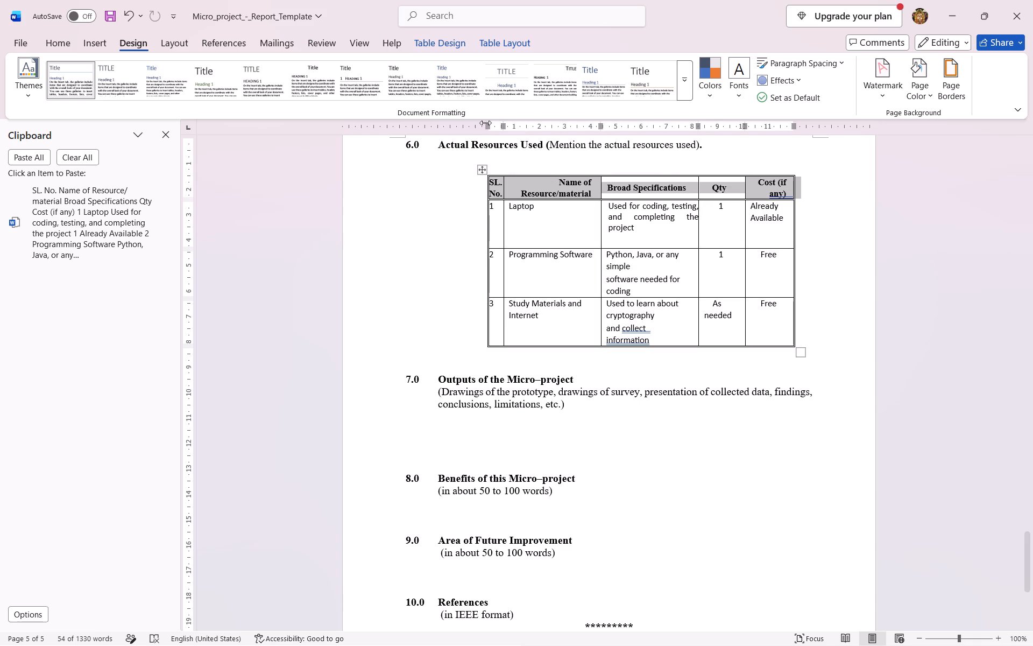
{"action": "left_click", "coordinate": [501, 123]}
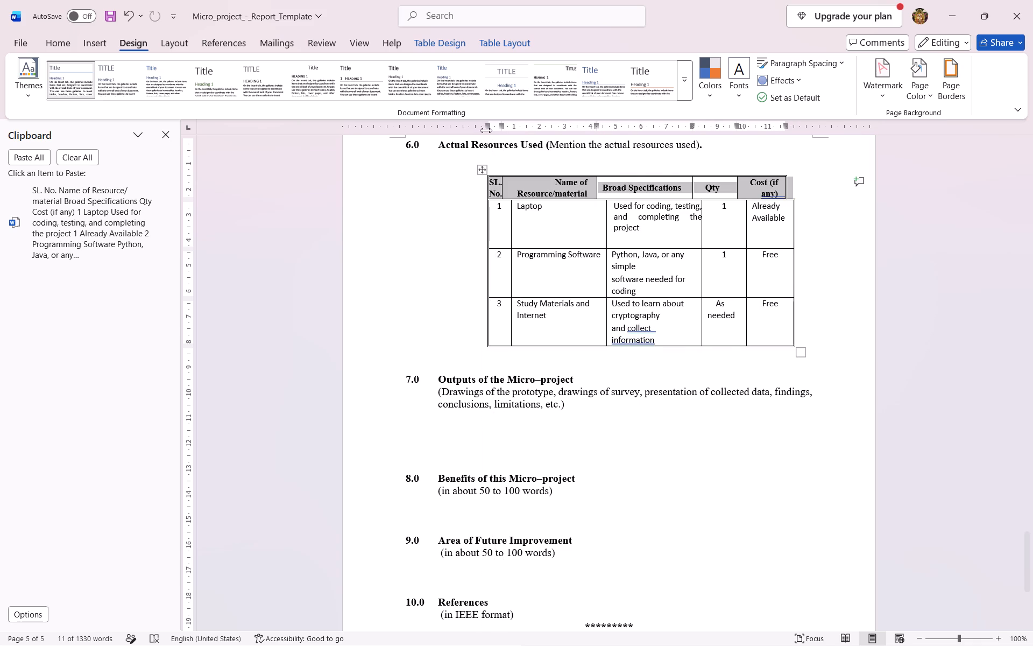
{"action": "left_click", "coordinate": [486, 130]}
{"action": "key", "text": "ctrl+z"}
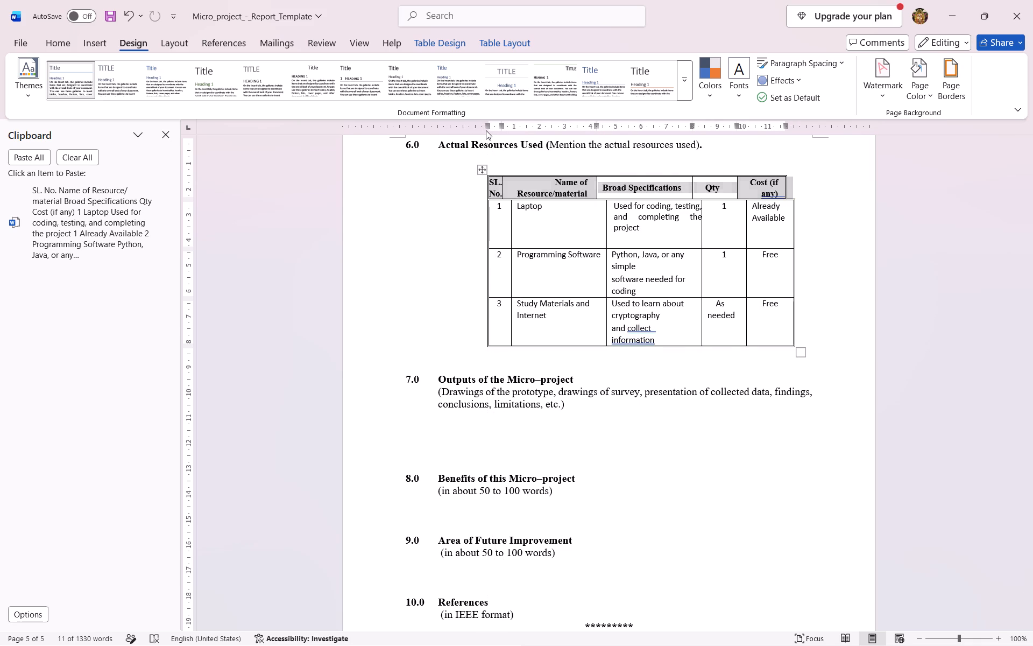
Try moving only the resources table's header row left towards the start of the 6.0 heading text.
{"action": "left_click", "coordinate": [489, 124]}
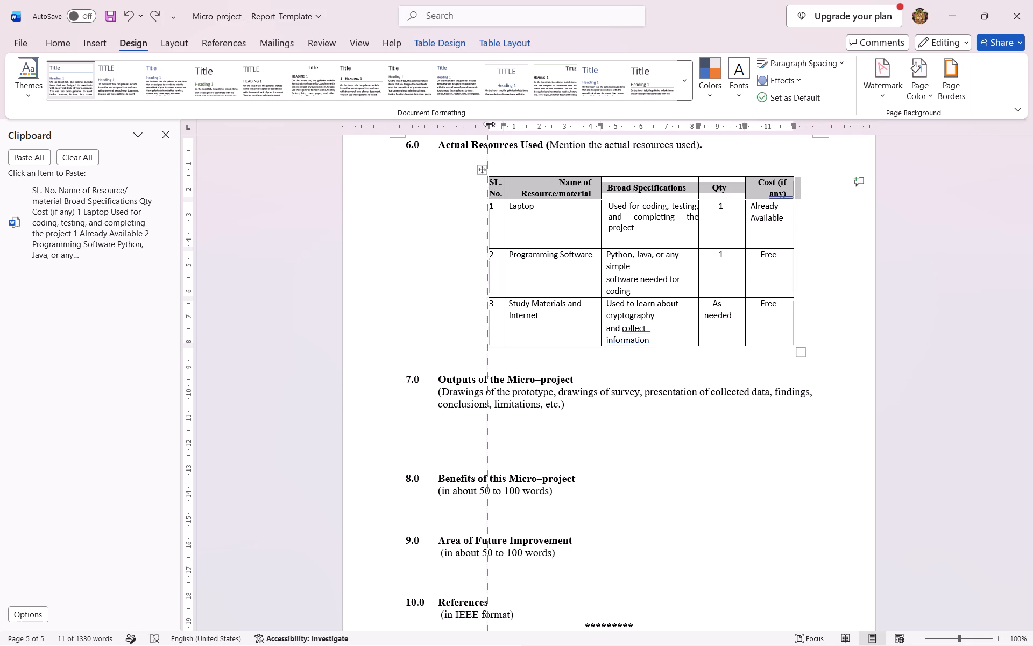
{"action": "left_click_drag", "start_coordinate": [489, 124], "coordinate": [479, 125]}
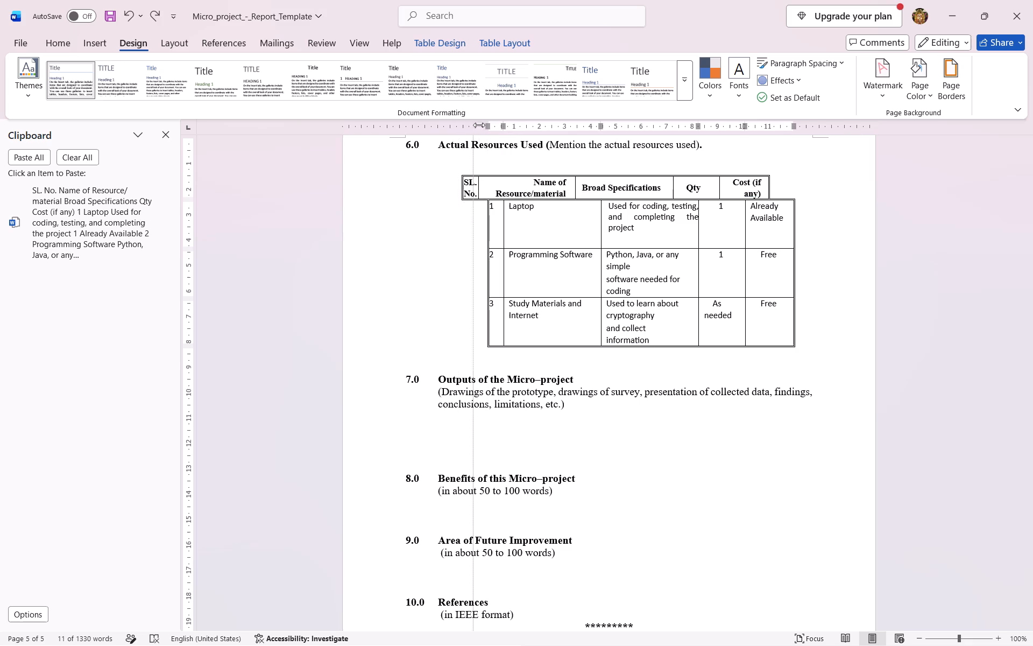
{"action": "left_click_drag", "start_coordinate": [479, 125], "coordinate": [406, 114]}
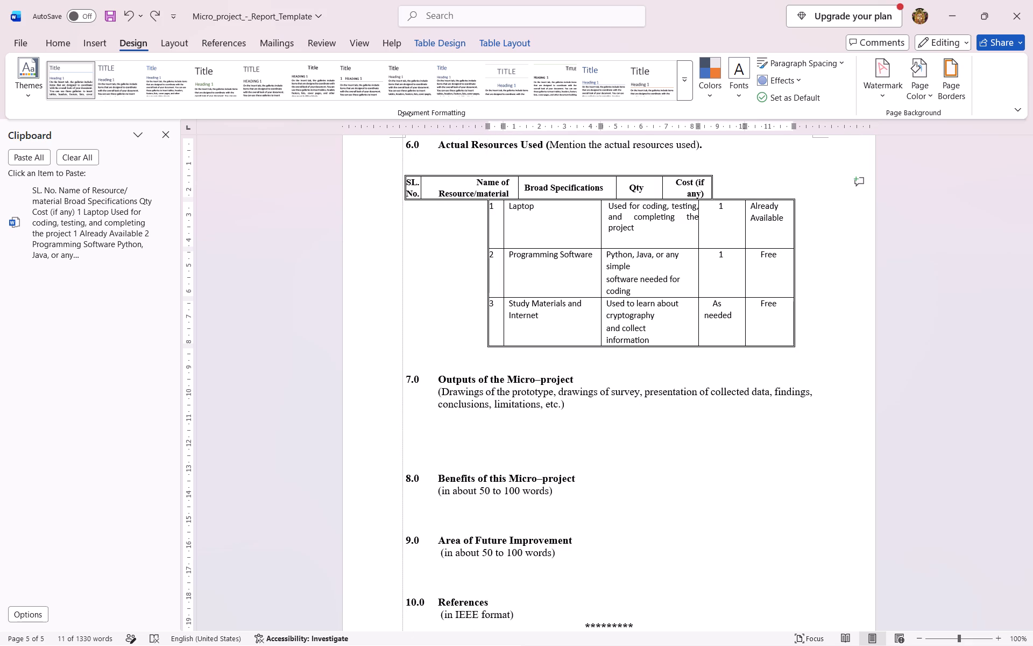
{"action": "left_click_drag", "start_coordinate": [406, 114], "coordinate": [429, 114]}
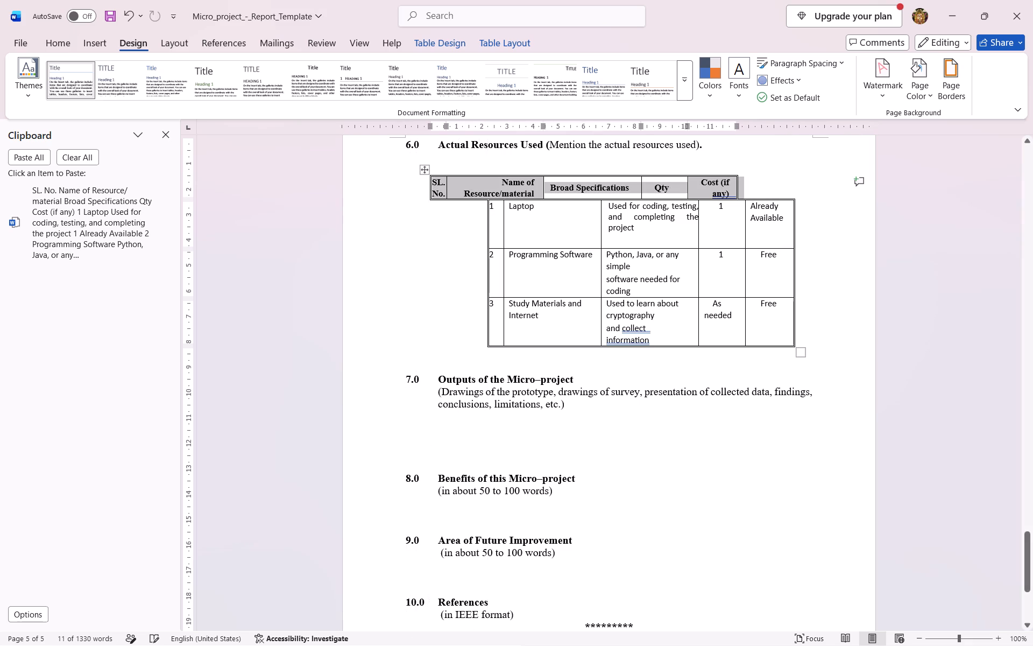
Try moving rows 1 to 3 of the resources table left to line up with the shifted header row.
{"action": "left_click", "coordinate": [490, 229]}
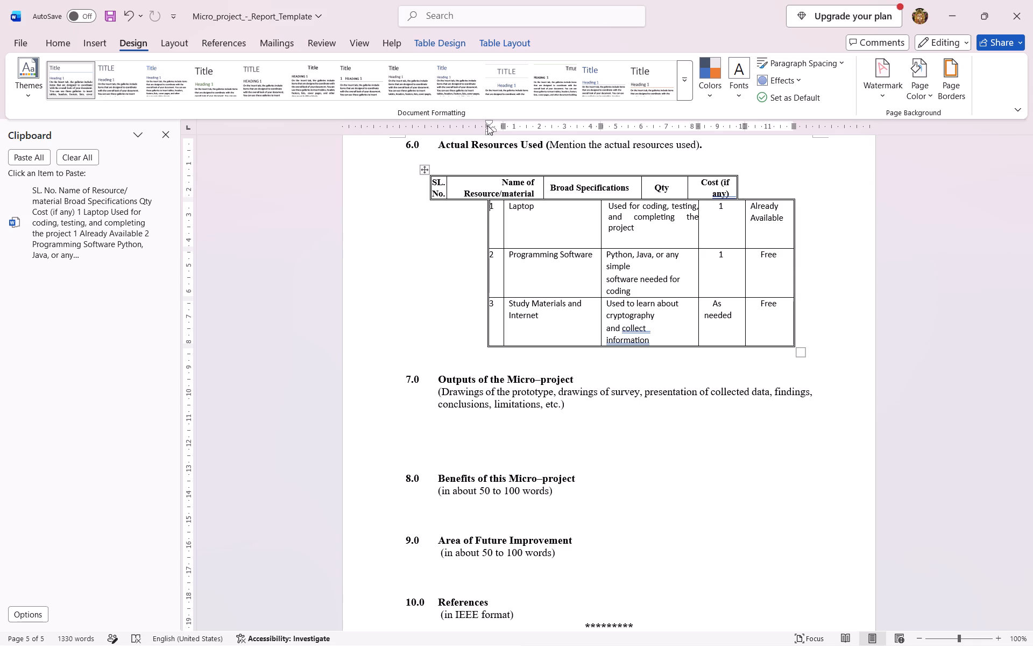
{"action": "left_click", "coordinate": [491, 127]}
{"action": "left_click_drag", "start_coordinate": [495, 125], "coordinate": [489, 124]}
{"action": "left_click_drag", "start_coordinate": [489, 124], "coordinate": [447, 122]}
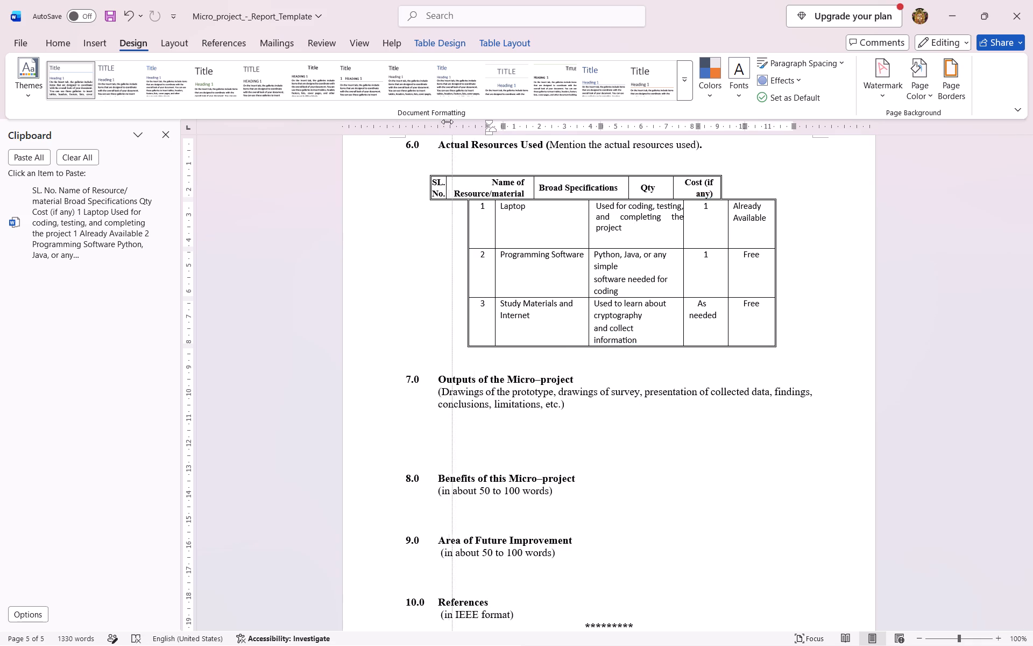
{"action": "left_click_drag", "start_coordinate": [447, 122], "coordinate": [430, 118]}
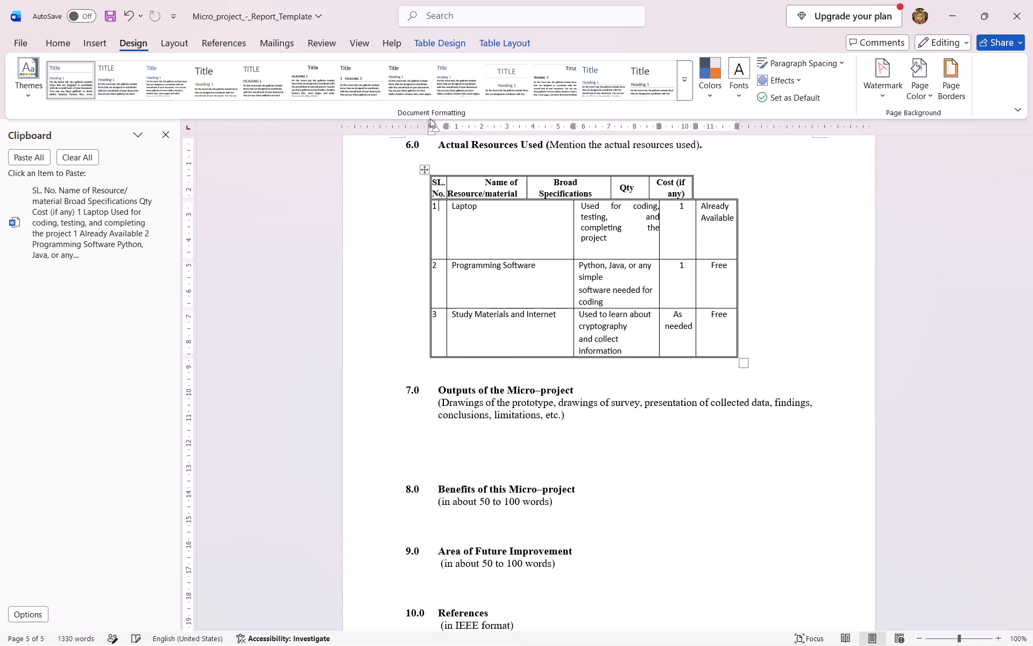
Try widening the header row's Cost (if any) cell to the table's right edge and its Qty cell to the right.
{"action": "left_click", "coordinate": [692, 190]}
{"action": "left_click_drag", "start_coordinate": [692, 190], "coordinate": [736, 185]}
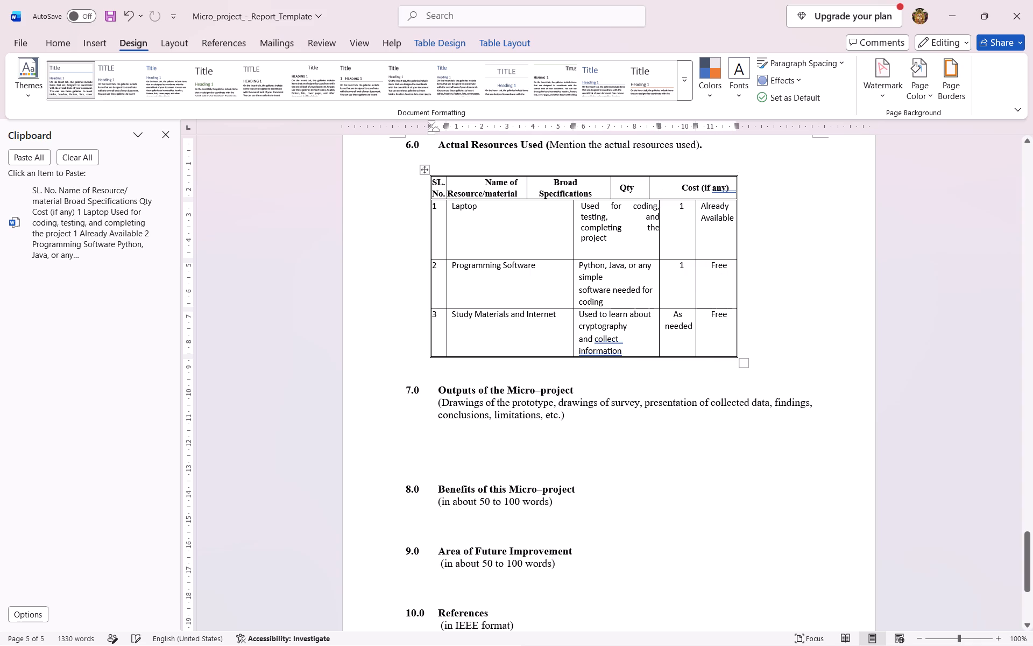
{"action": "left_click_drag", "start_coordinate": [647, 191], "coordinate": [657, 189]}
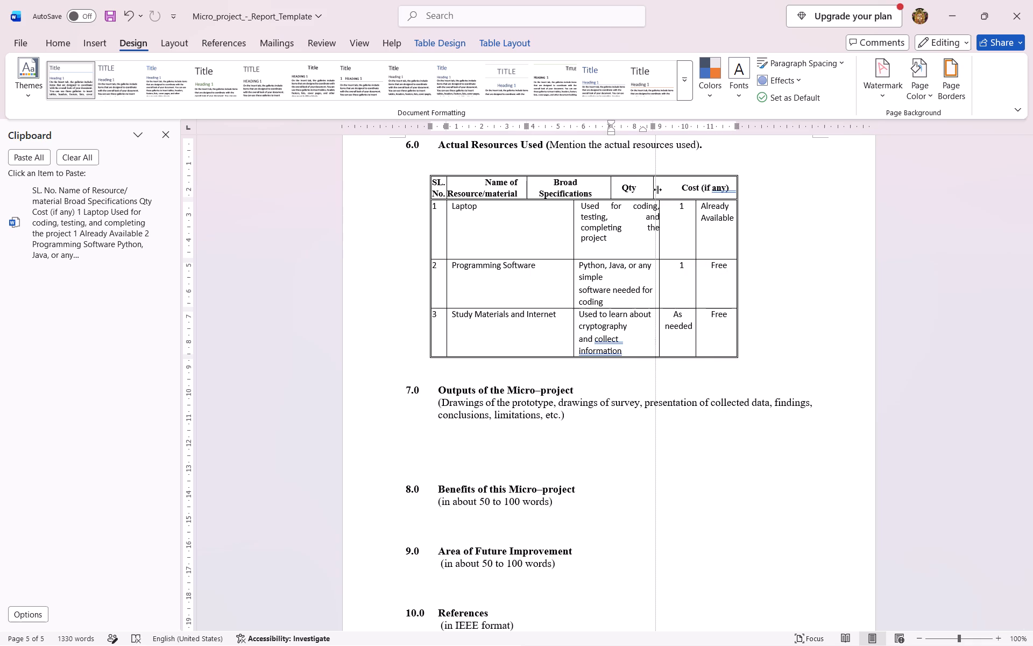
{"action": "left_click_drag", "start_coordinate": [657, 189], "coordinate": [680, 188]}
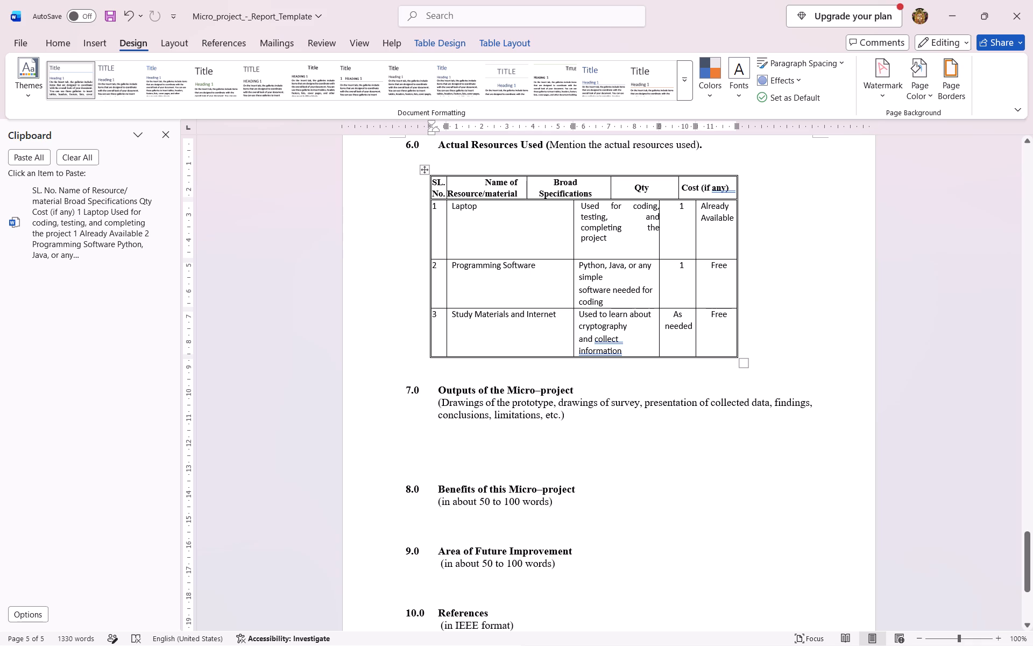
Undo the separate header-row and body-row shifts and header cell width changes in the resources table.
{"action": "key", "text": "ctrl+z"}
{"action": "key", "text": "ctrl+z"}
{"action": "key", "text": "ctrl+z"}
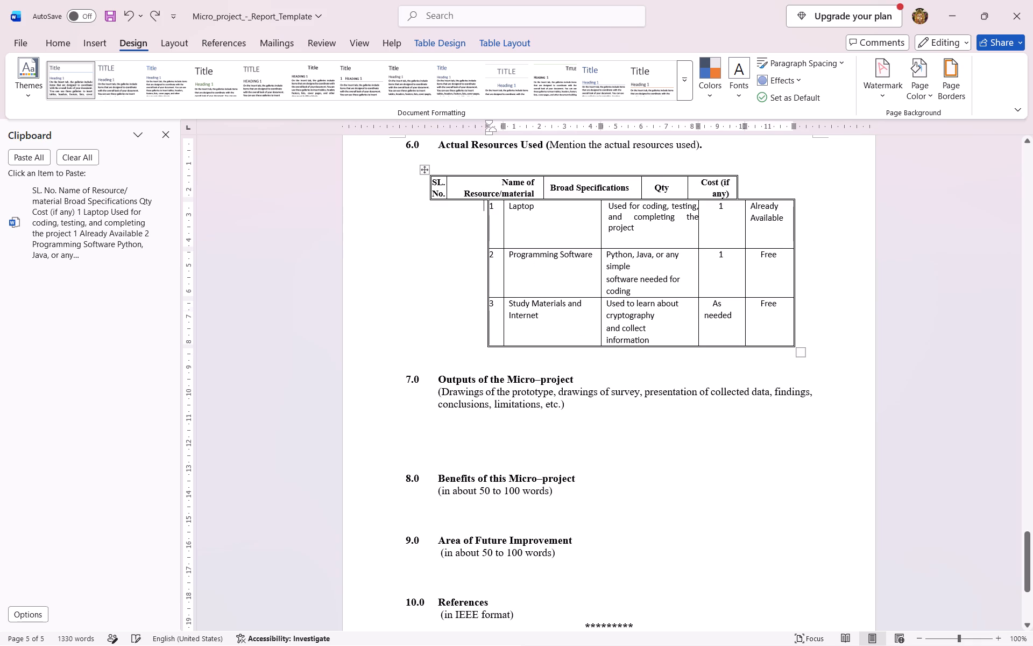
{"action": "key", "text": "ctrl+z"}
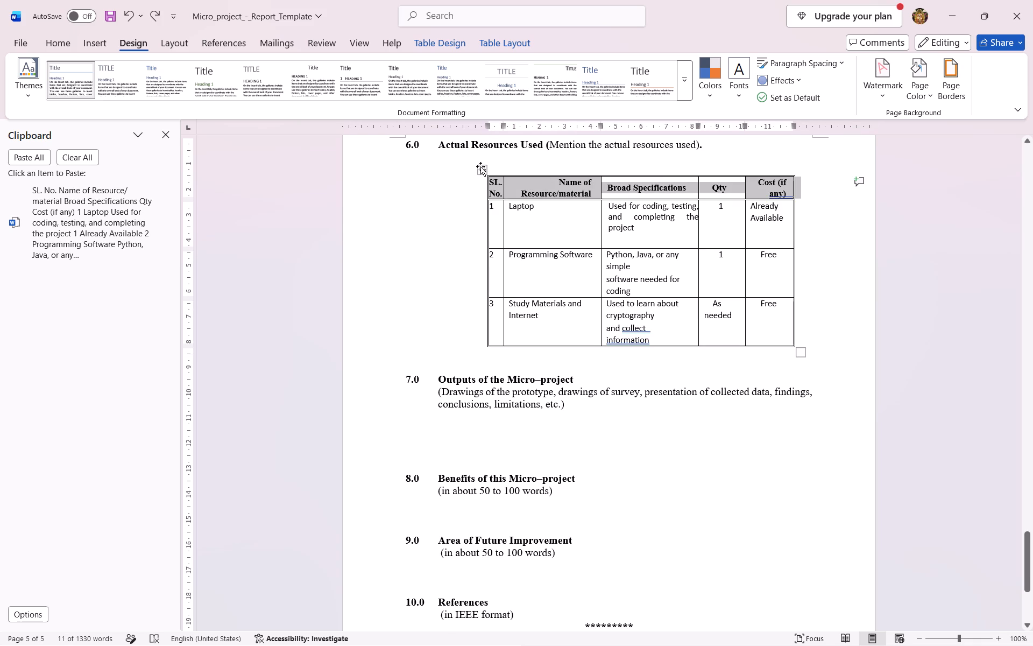
Move the whole resources table left so its left edge sits slightly before the start of the 6.0 heading text.
{"action": "left_click", "coordinate": [482, 168]}
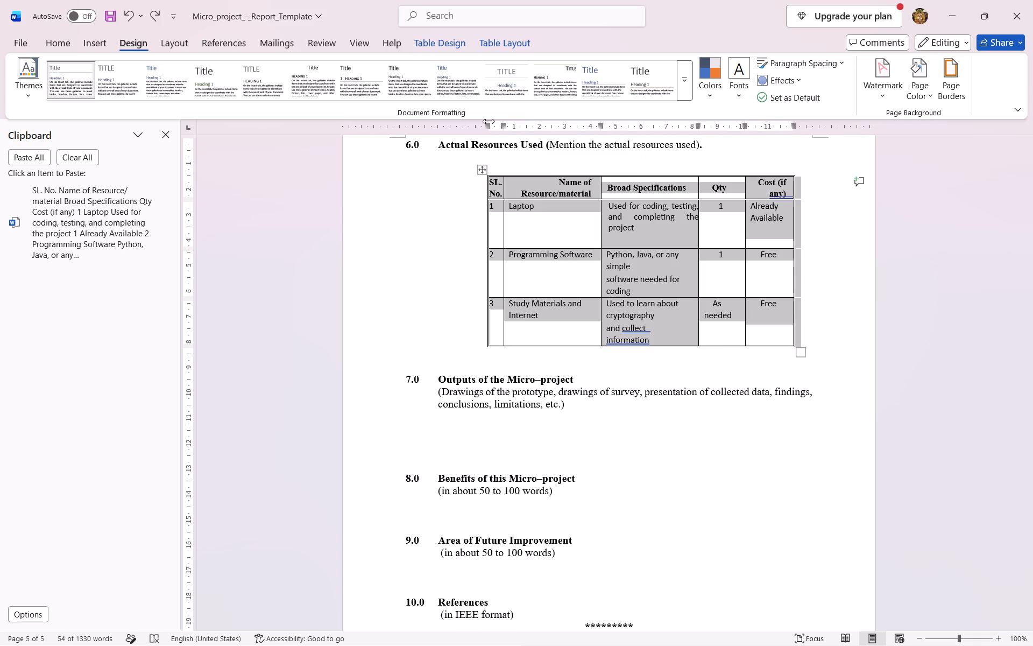
{"action": "left_click_drag", "start_coordinate": [485, 126], "coordinate": [458, 124]}
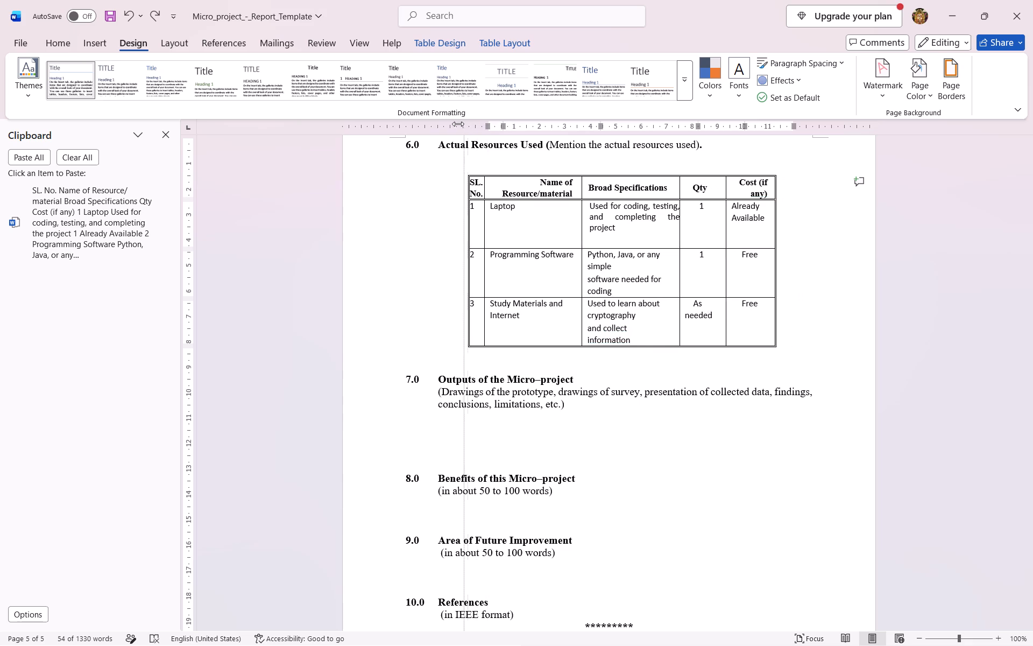
{"action": "left_click_drag", "start_coordinate": [458, 124], "coordinate": [420, 124]}
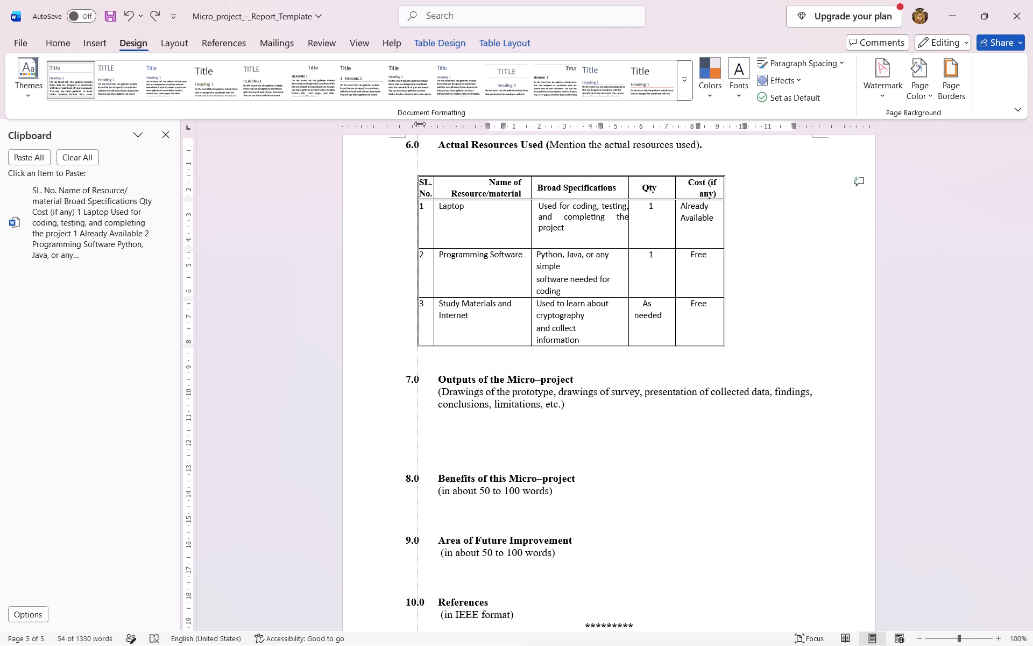
{"action": "left_click_drag", "start_coordinate": [420, 124], "coordinate": [426, 124]}
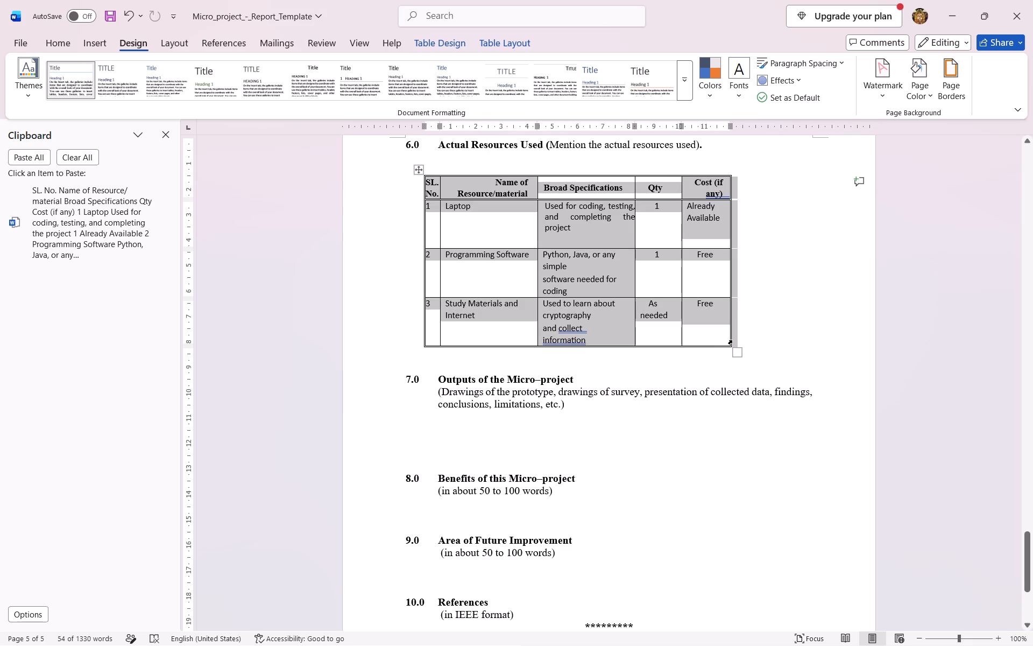
Widen the whole resources table to about 15 cm so its right edge nearly reaches the right margin.
{"action": "left_click", "coordinate": [742, 356]}
{"action": "left_click_drag", "start_coordinate": [742, 356], "coordinate": [774, 353]}
{"action": "left_click", "coordinate": [730, 358]}
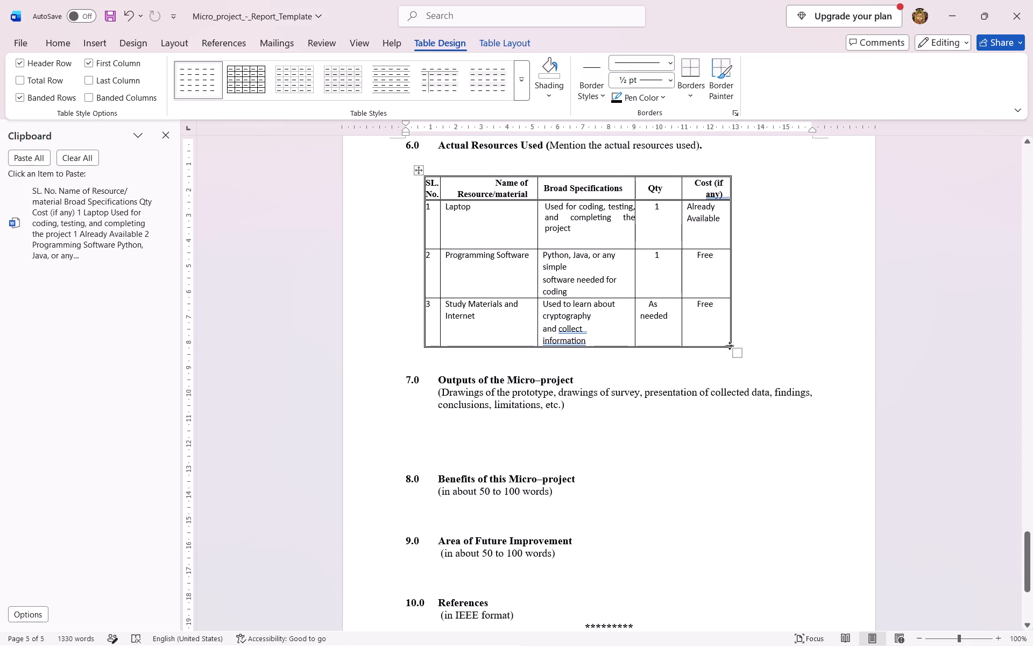
{"action": "left_click_drag", "start_coordinate": [733, 351], "coordinate": [808, 348]}
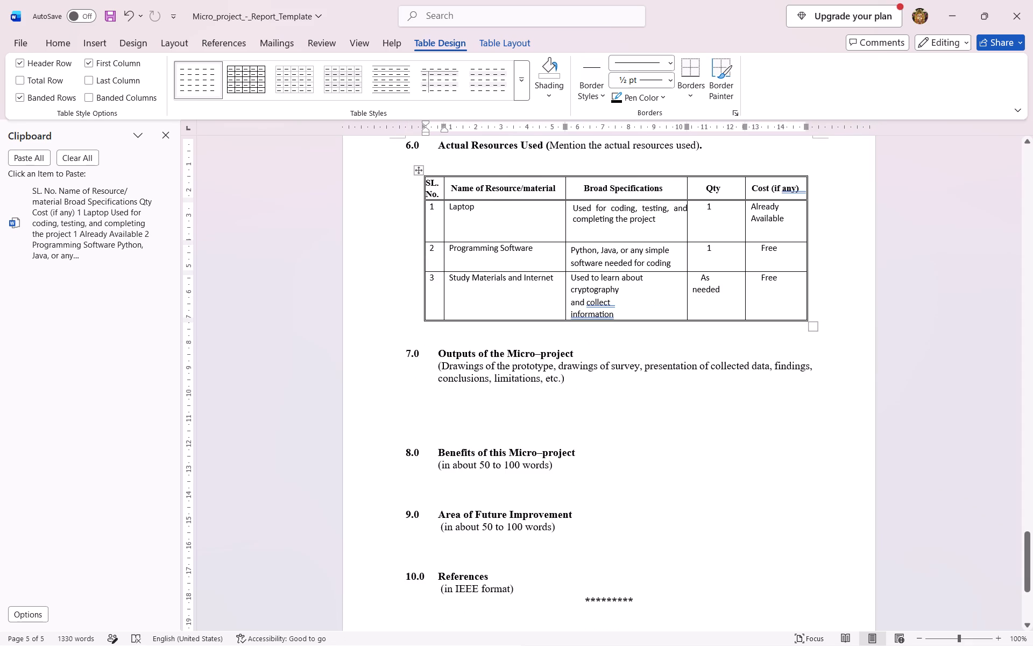
Close the DISCRETE MATHEMATICS final proposal document window and return to the report template.
{"action": "left_click", "coordinate": [656, 425]}
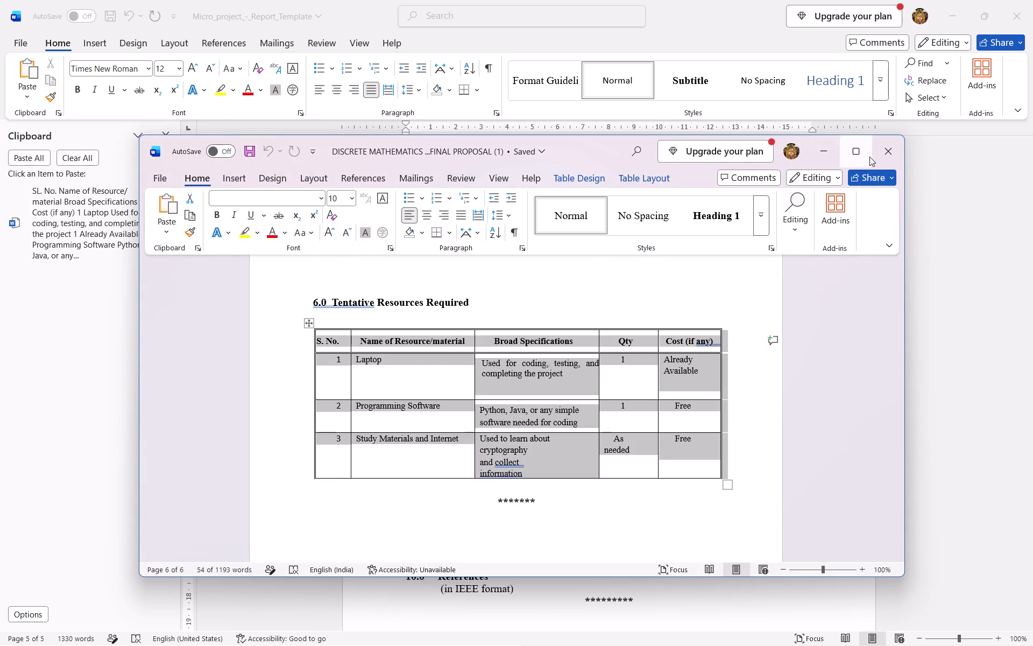
{"action": "left_click", "coordinate": [883, 151]}
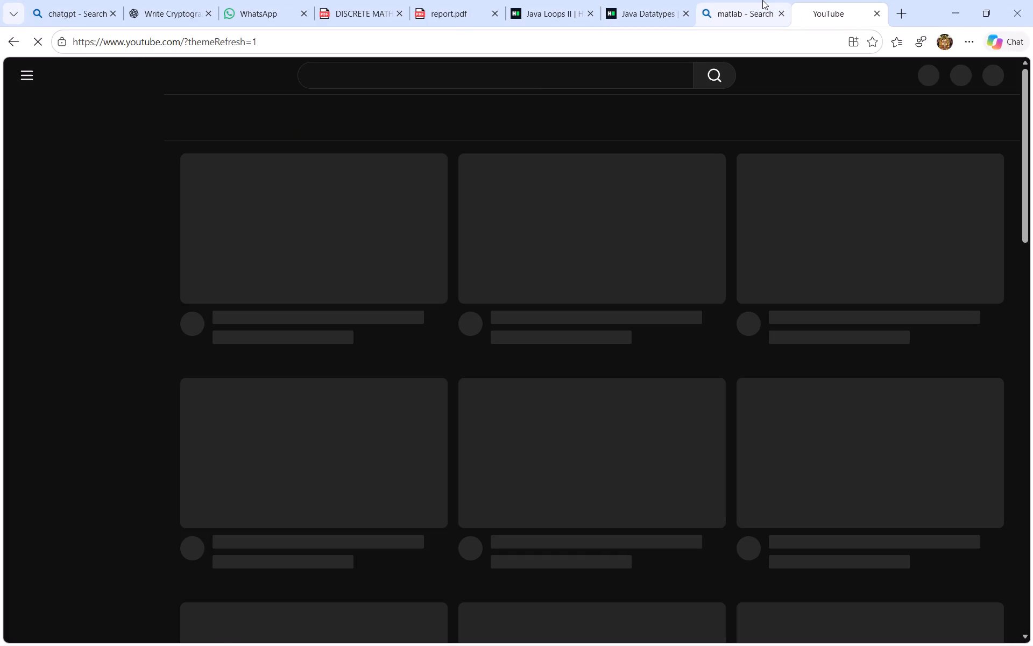
{"action": "left_click", "coordinate": [762, 0]}
{"action": "left_click", "coordinate": [225, 205]}
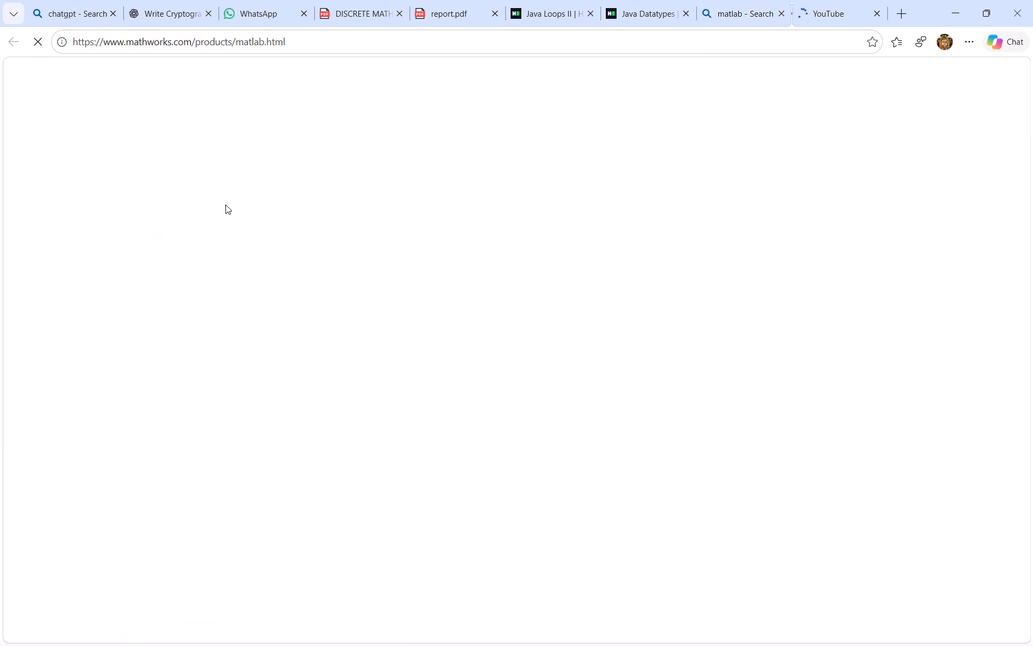
{"action": "left_click", "coordinate": [873, 16]}
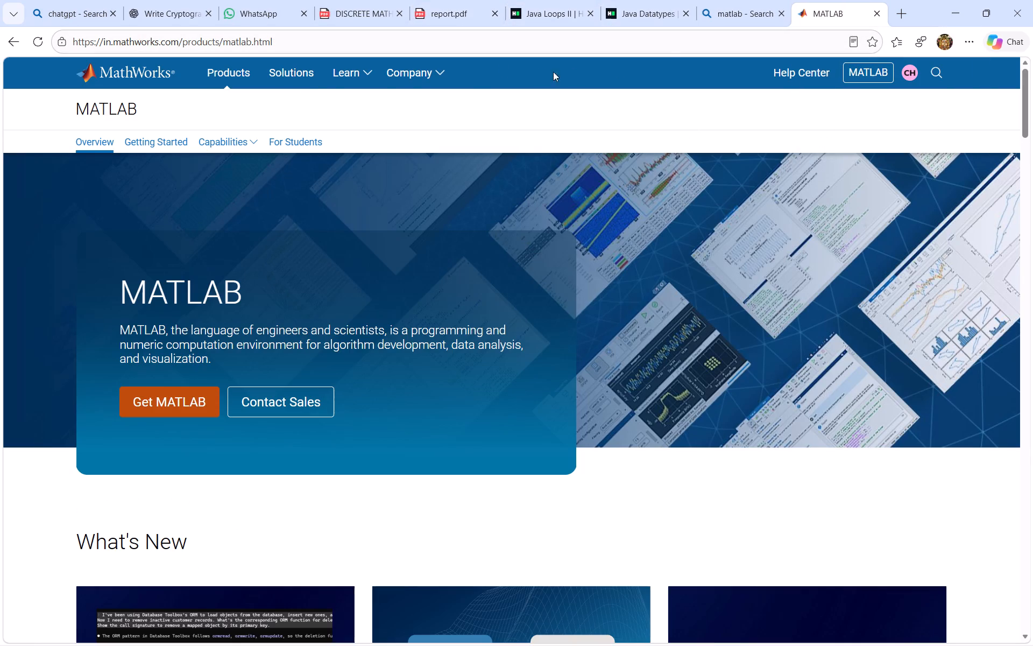
Go from the MathWorks product page to the MATLAB Home page.
{"action": "left_click", "coordinate": [737, 18]}
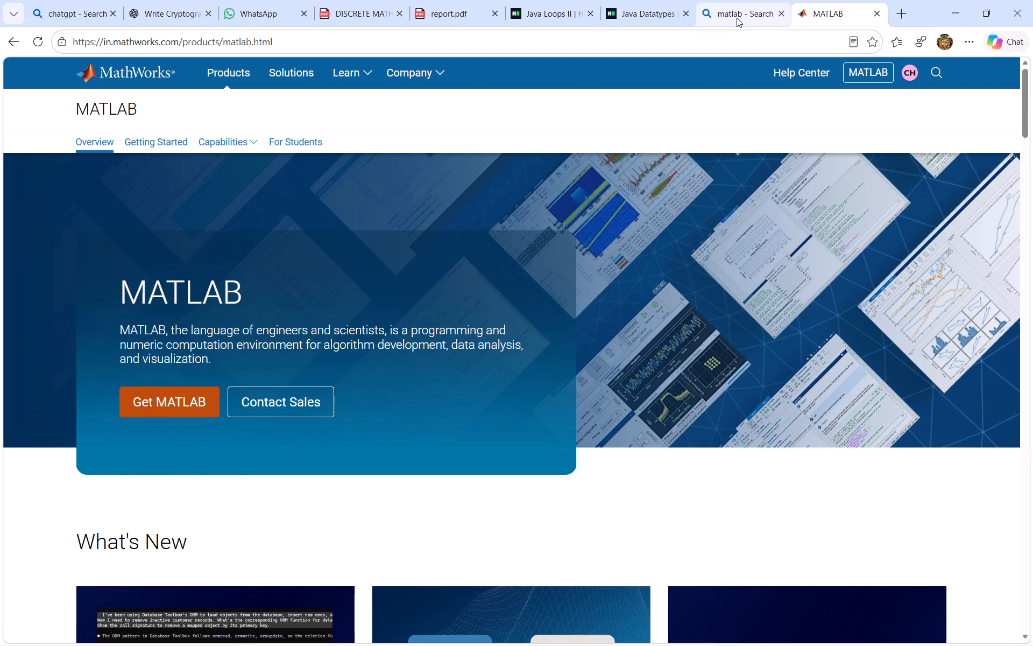
{"action": "left_click", "coordinate": [834, 3]}
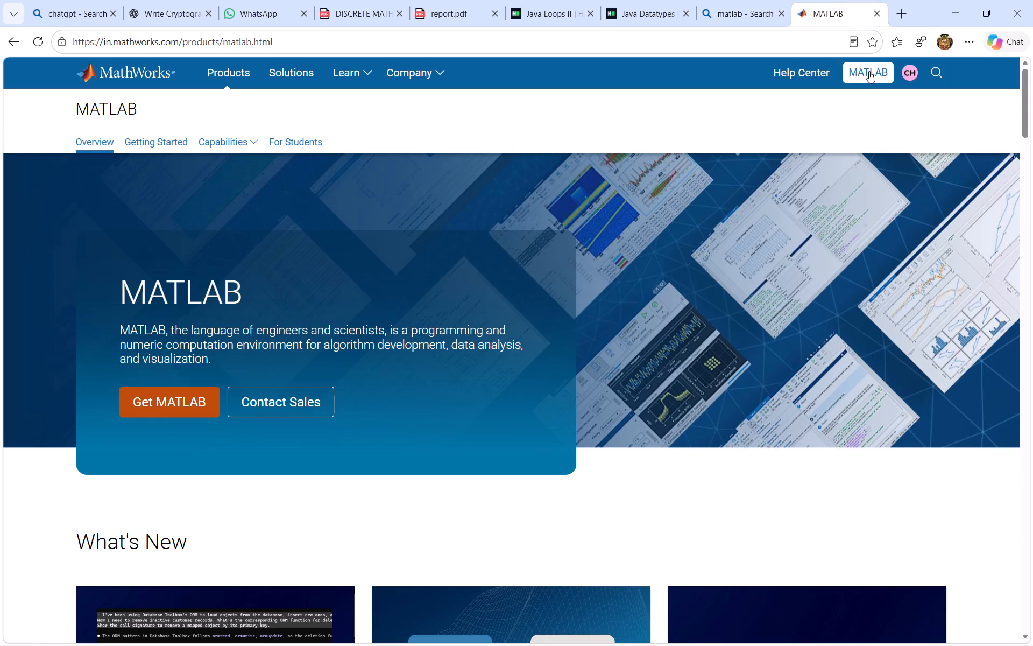
{"action": "left_click", "coordinate": [869, 71]}
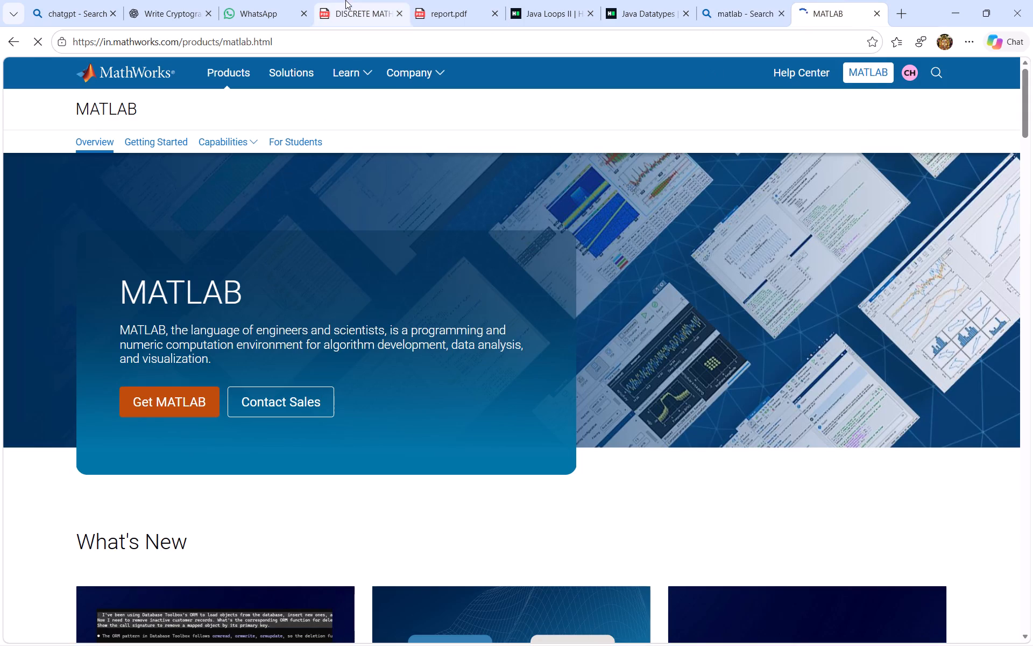
Copy the "MATLAB Code: Public-Key Cryptography" block from ChatGPT's answer.
{"action": "left_click", "coordinate": [168, 1]}
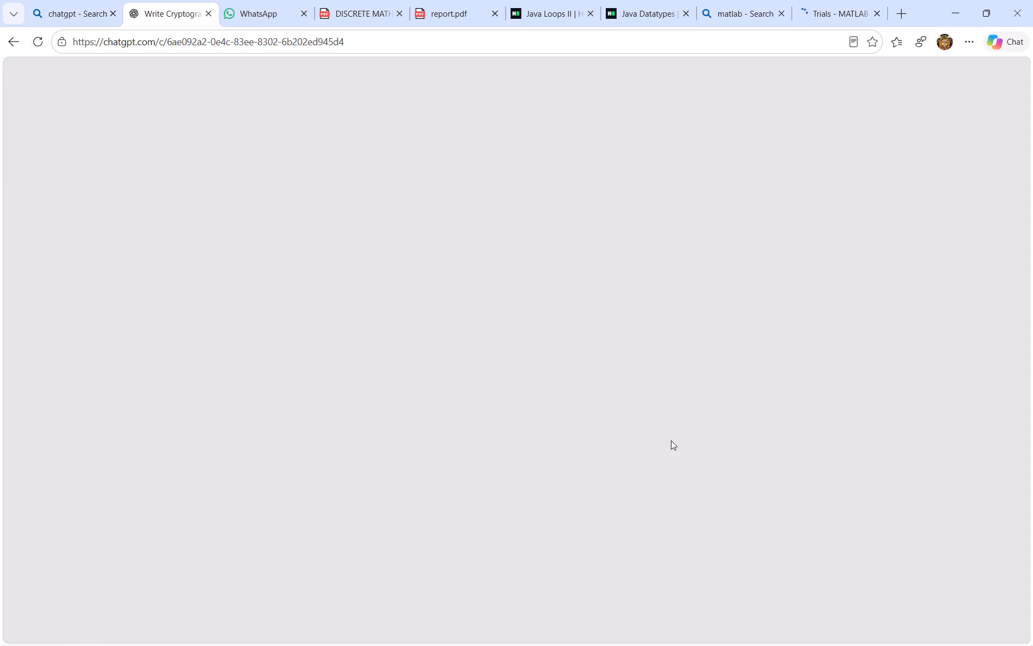
{"action": "scroll", "coordinate": [721, 432], "scroll_direction": "down", "scroll_amount": 1}
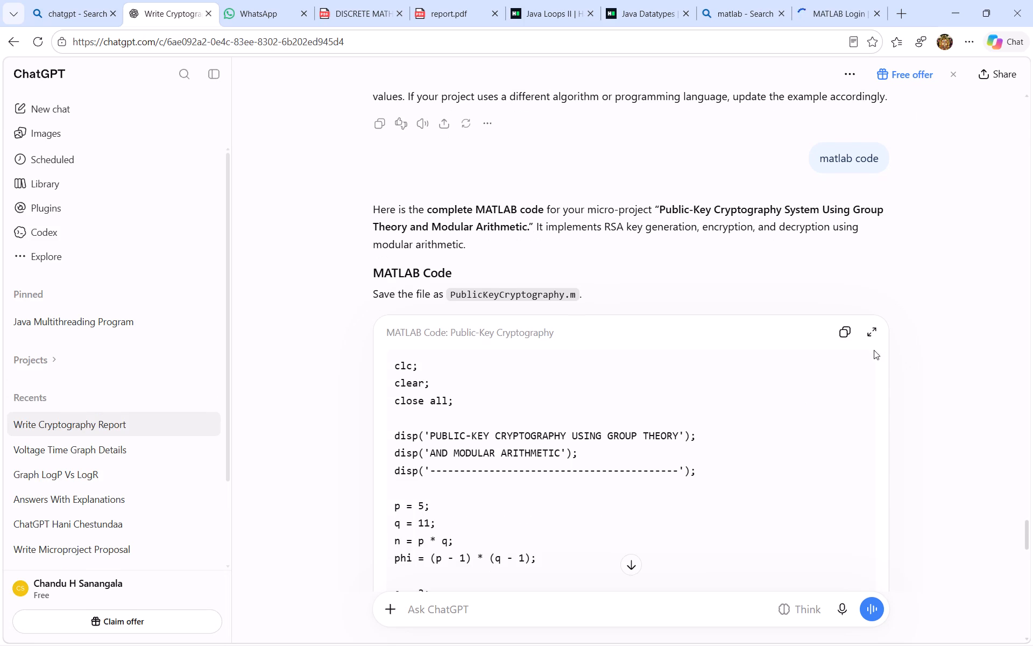
{"action": "left_click", "coordinate": [851, 340]}
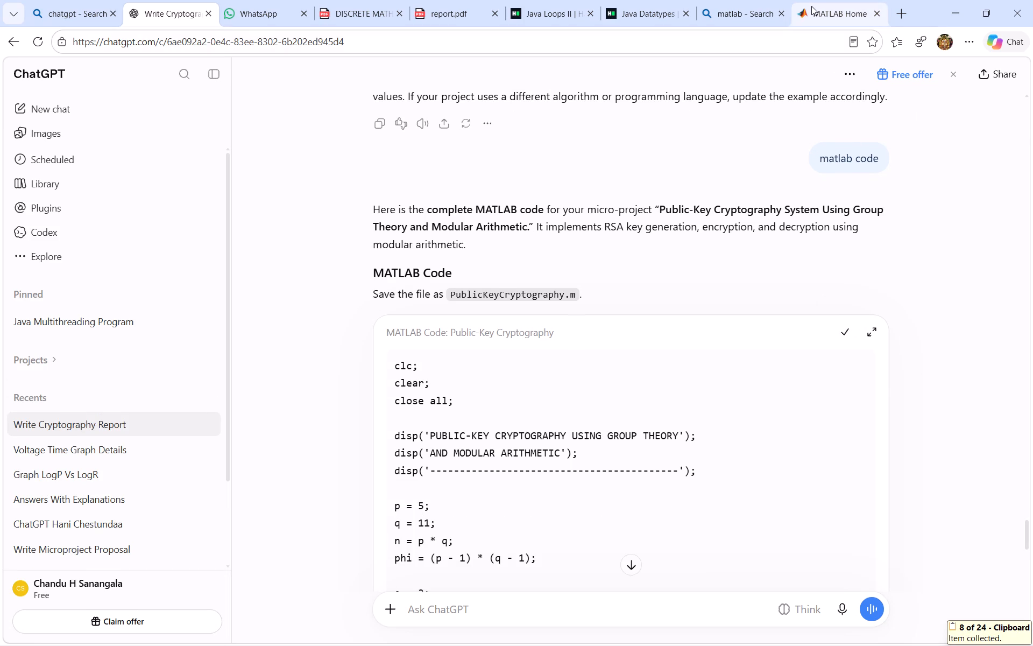
Return to the MATLAB Home page and launch MATLAB Online.
{"action": "left_click", "coordinate": [811, 6]}
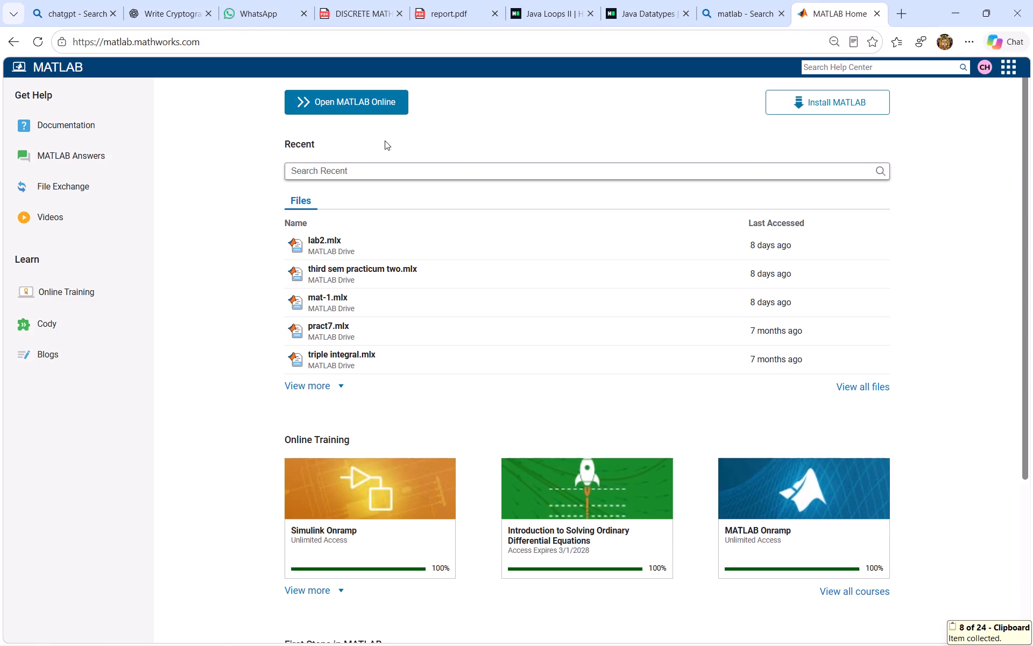
{"action": "double_click", "coordinate": [330, 102]}
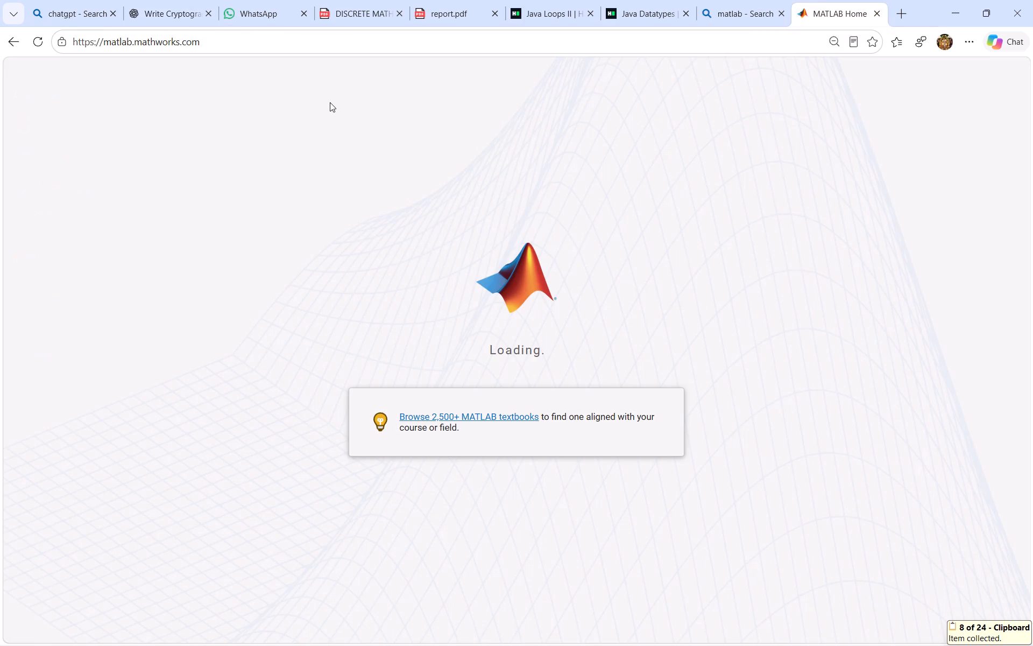
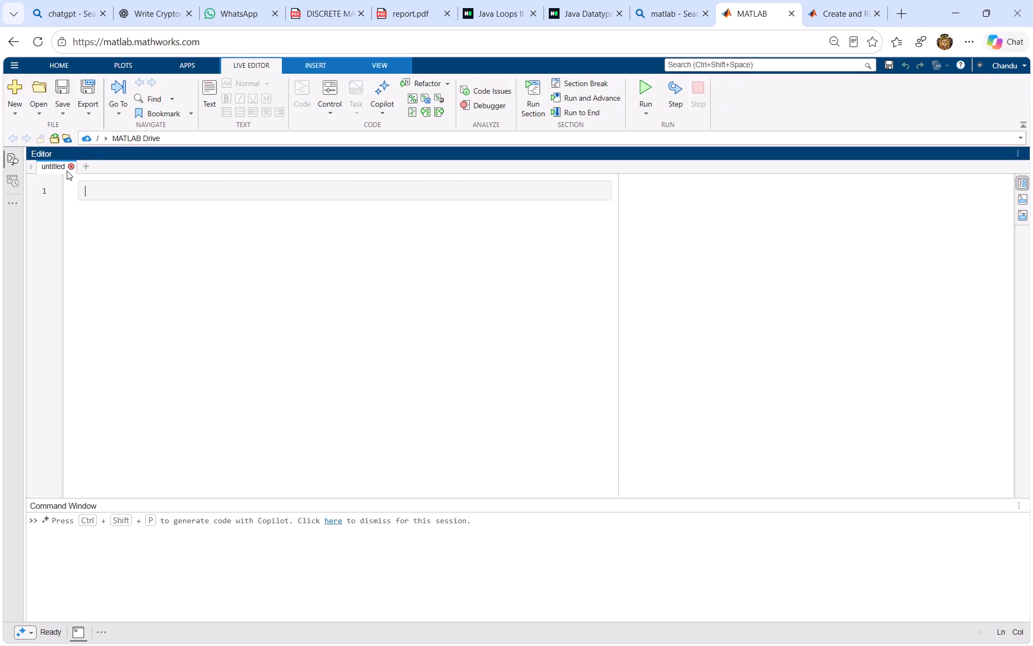
{"action": "key", "text": "ctrl+shift+p"}
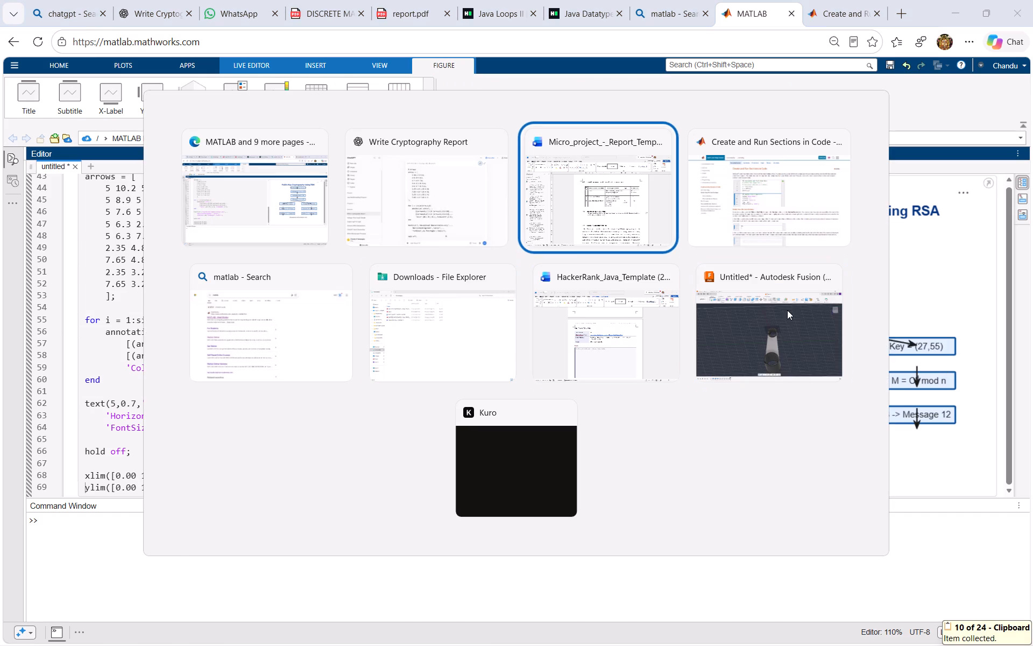
In the Word report, delete the placeholder text under the heading 7.0 Outputs of the Micro–project.
{"action": "key", "text": "BackSpace"}
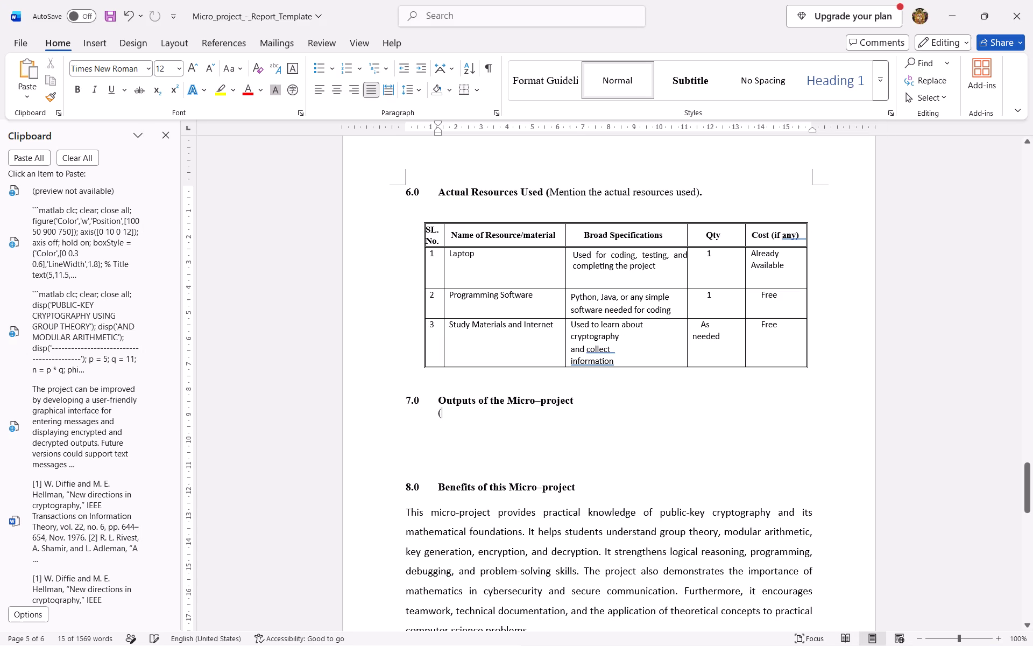
{"action": "key", "text": "BackSpace"}
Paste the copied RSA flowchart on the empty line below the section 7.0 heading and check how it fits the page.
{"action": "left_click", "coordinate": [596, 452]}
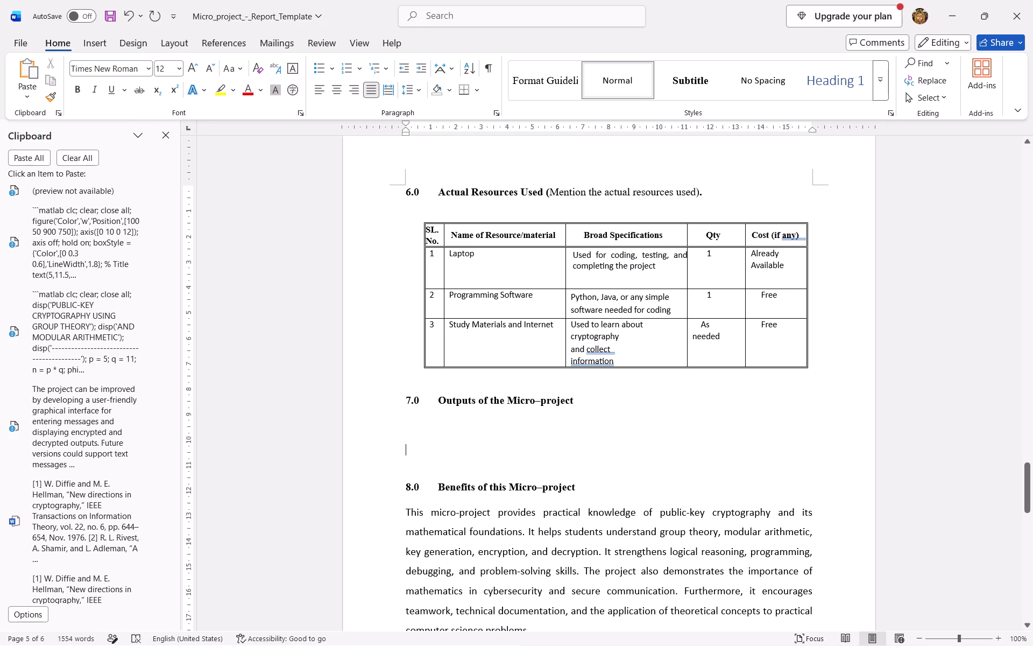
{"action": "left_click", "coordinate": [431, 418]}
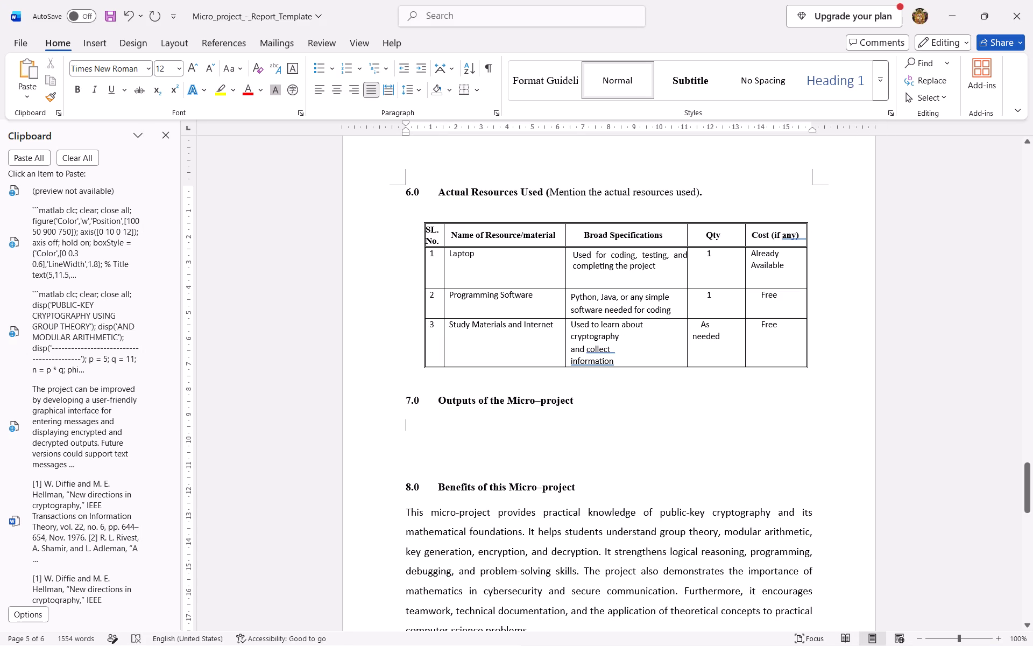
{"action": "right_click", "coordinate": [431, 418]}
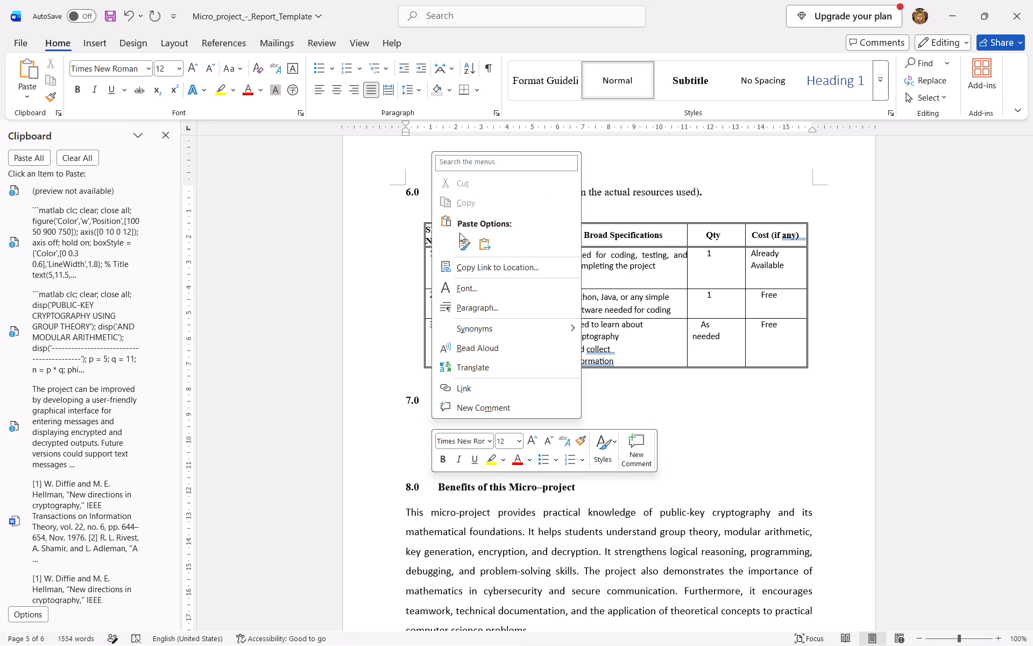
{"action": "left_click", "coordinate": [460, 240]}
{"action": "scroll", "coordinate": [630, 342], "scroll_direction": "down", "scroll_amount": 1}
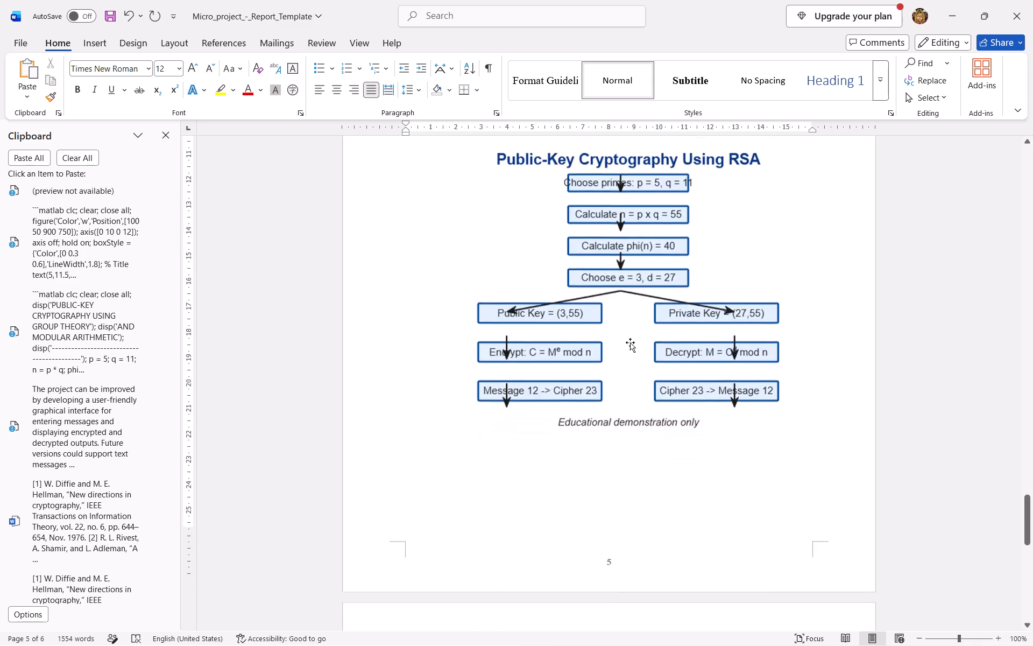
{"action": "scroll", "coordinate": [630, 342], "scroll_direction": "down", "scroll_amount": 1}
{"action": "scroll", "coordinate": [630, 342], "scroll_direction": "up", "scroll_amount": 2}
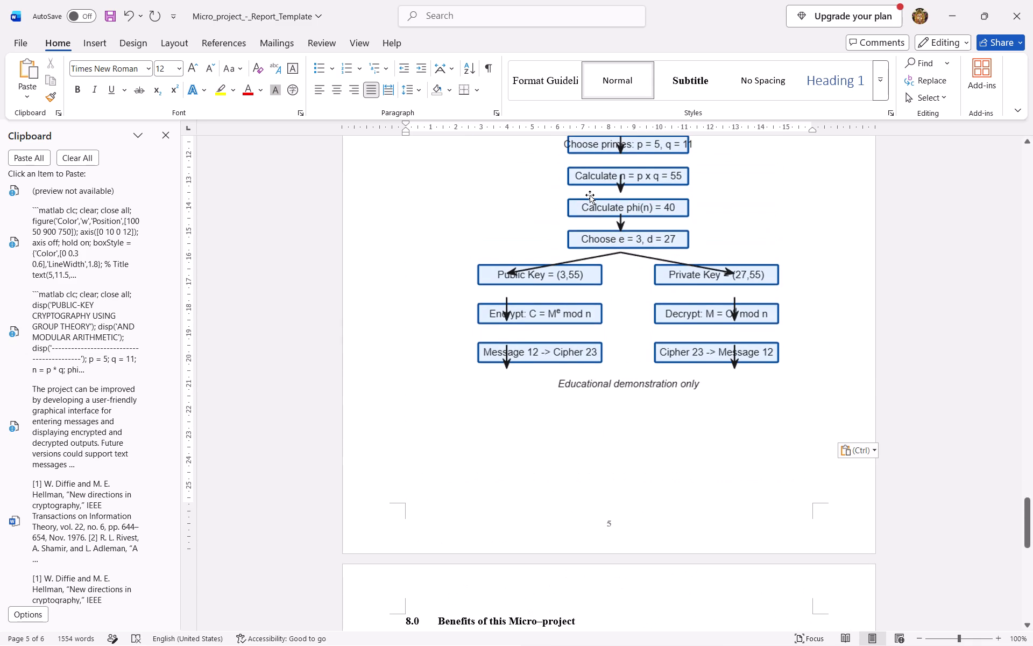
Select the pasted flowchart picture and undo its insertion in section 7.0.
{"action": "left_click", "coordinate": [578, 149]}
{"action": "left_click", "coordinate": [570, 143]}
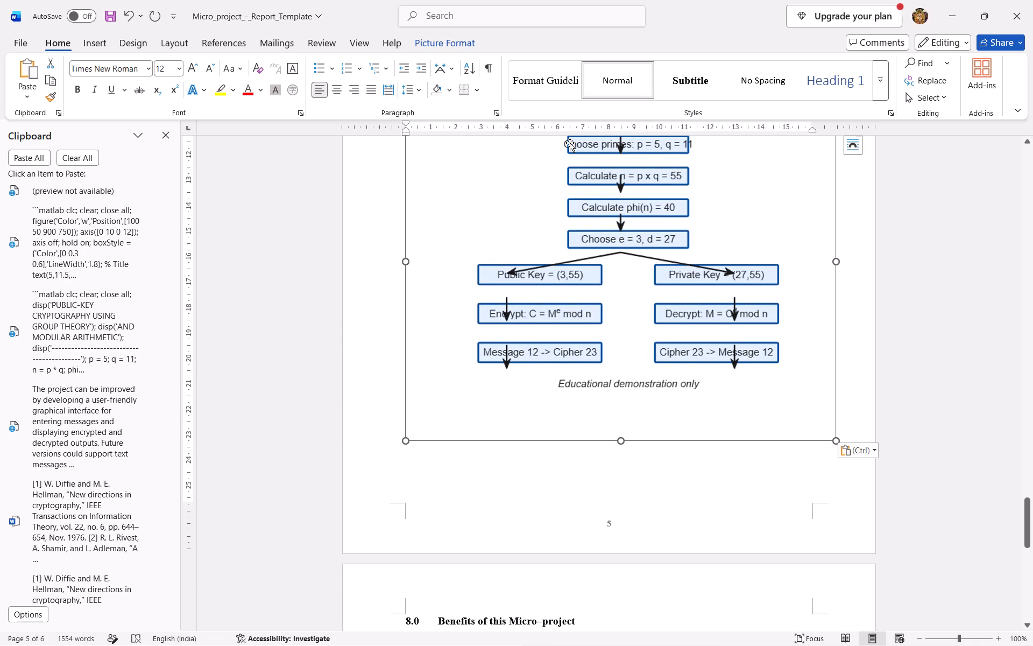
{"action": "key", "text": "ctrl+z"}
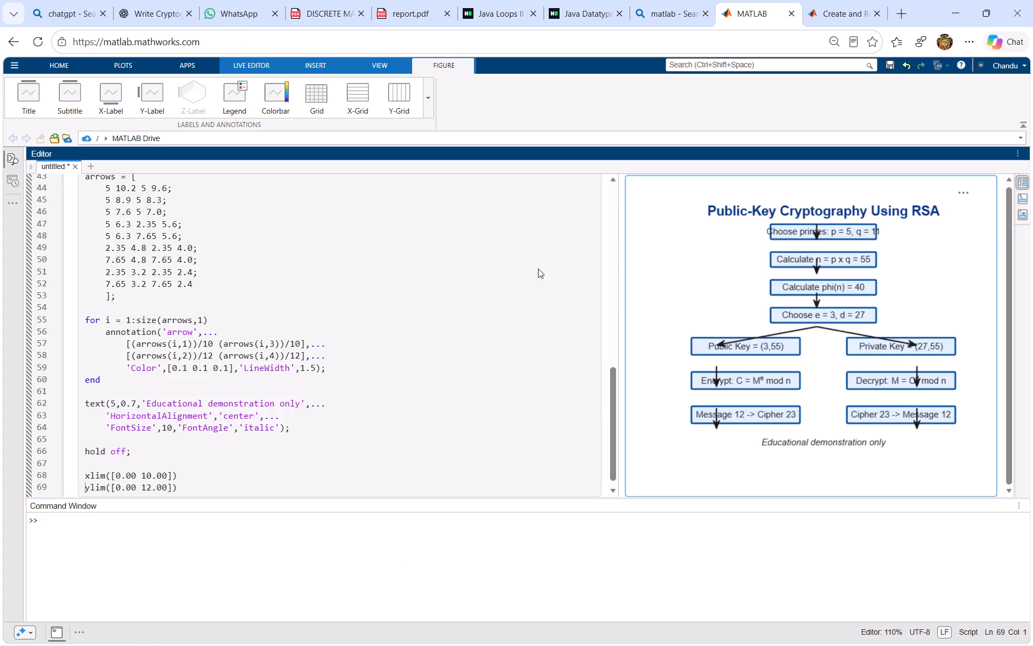
Back in MATLAB, zoom and reposition the flowchart figure, and update the script's limits to xlim([0.12 9.64]) and ylim([1.00 12.00]).
{"action": "left_click", "coordinate": [538, 269]}
{"action": "key", "text": "ctrl+z"}
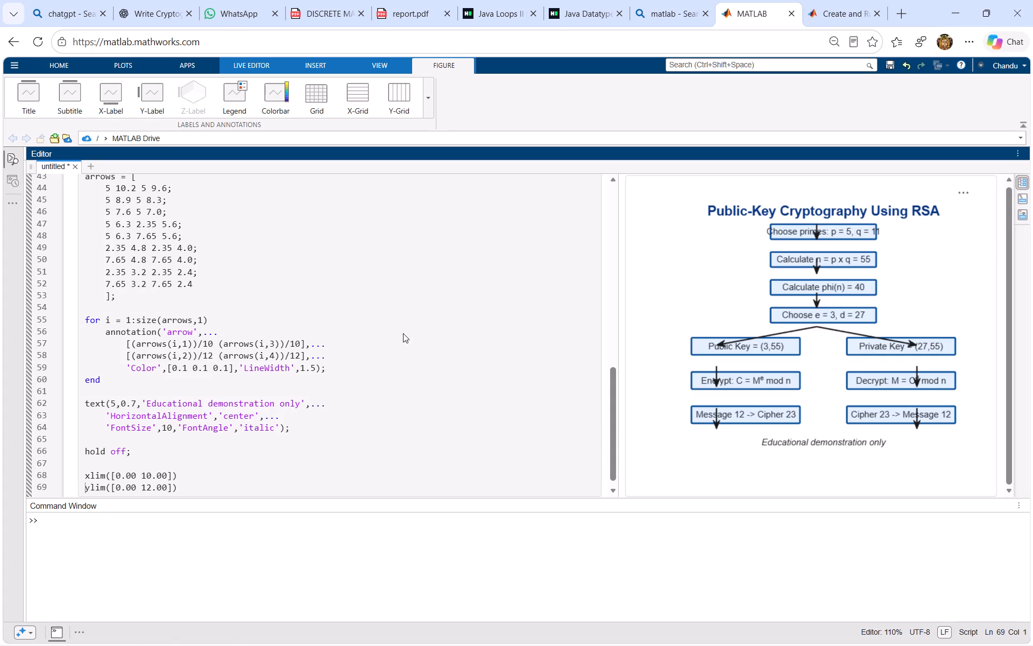
{"action": "left_click", "coordinate": [403, 333]}
{"action": "left_click_drag", "start_coordinate": [325, 371], "coordinate": [750, 169]}
{"action": "scroll", "coordinate": [713, 290], "scroll_direction": "up", "scroll_amount": 3}
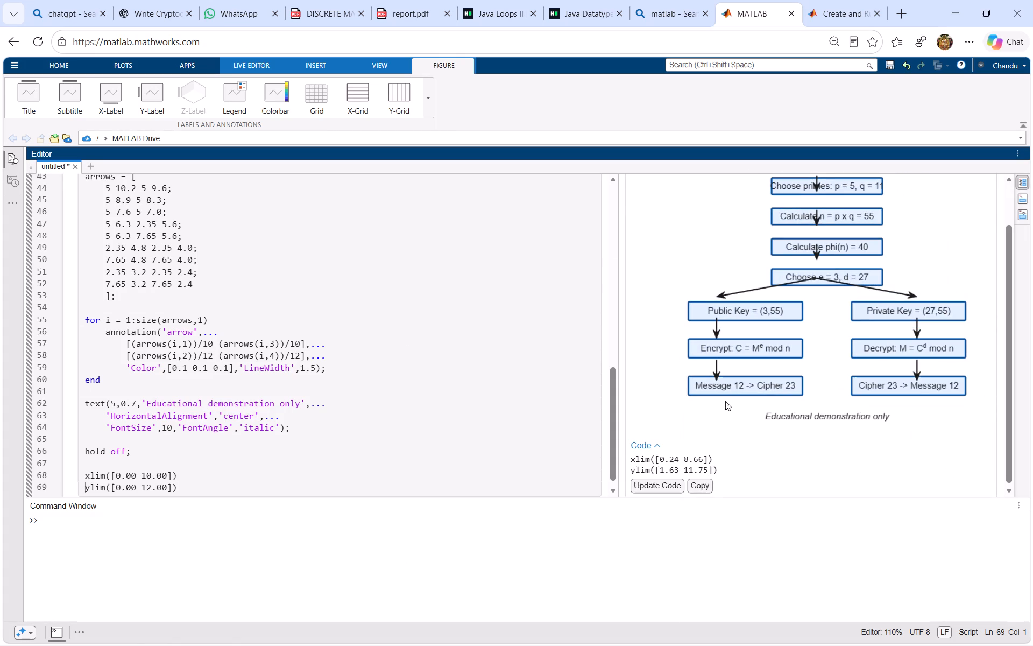
{"action": "left_click", "coordinate": [665, 486]}
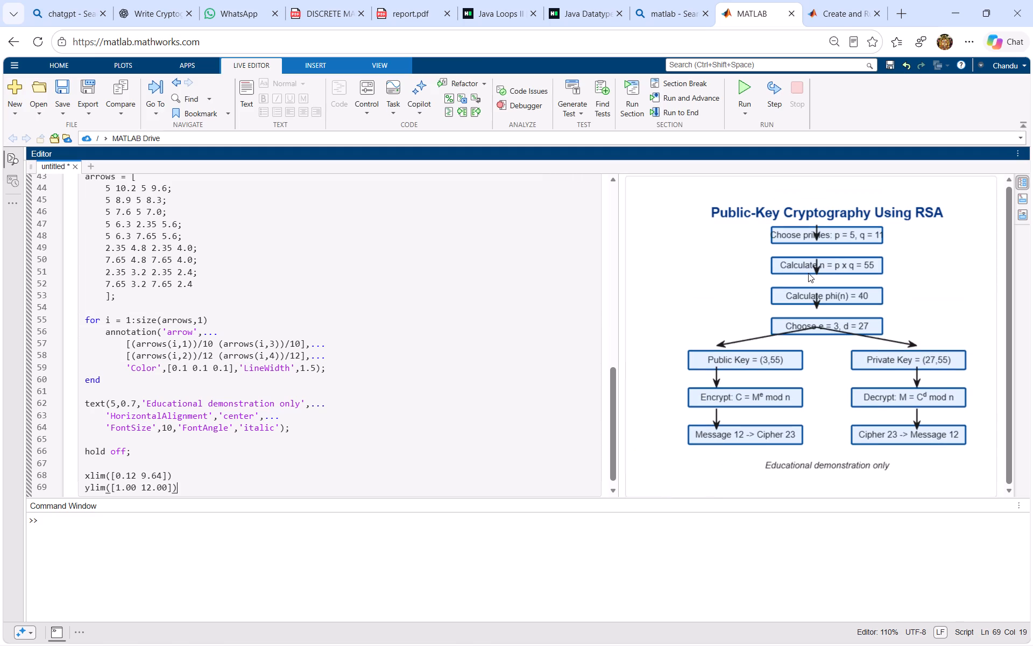